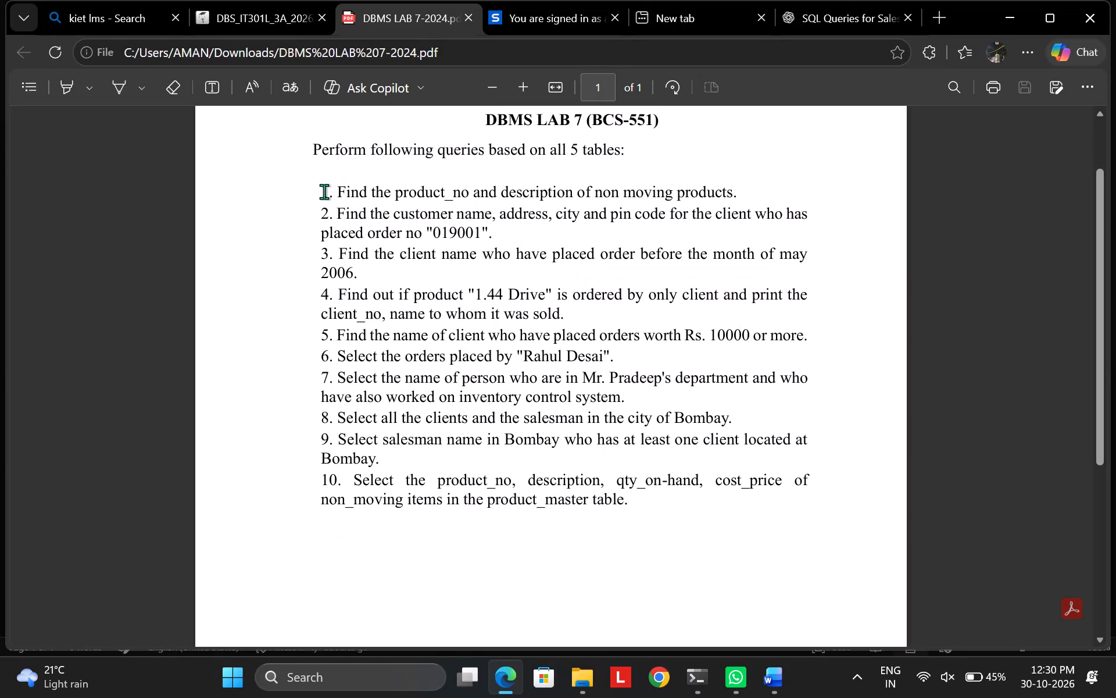
Copy all ten query questions from the DBMS Lab 7 PDF and switch to the blank Word document.
left_click_drag(314, 192, 617, 495)
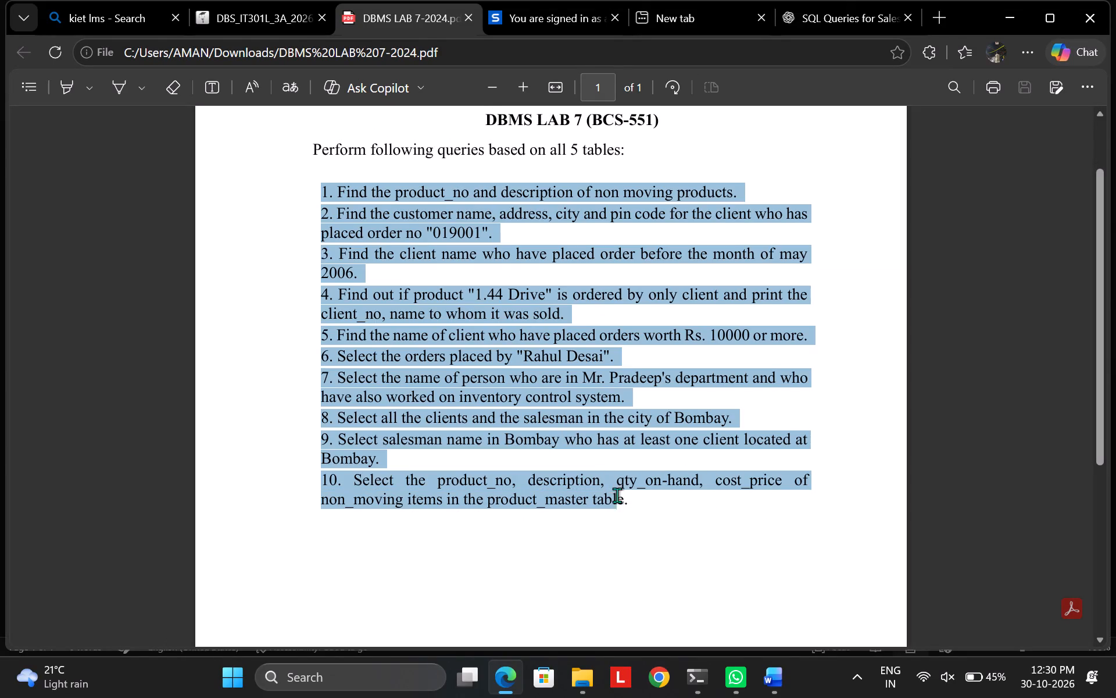
left_click_drag(617, 495, 632, 504)
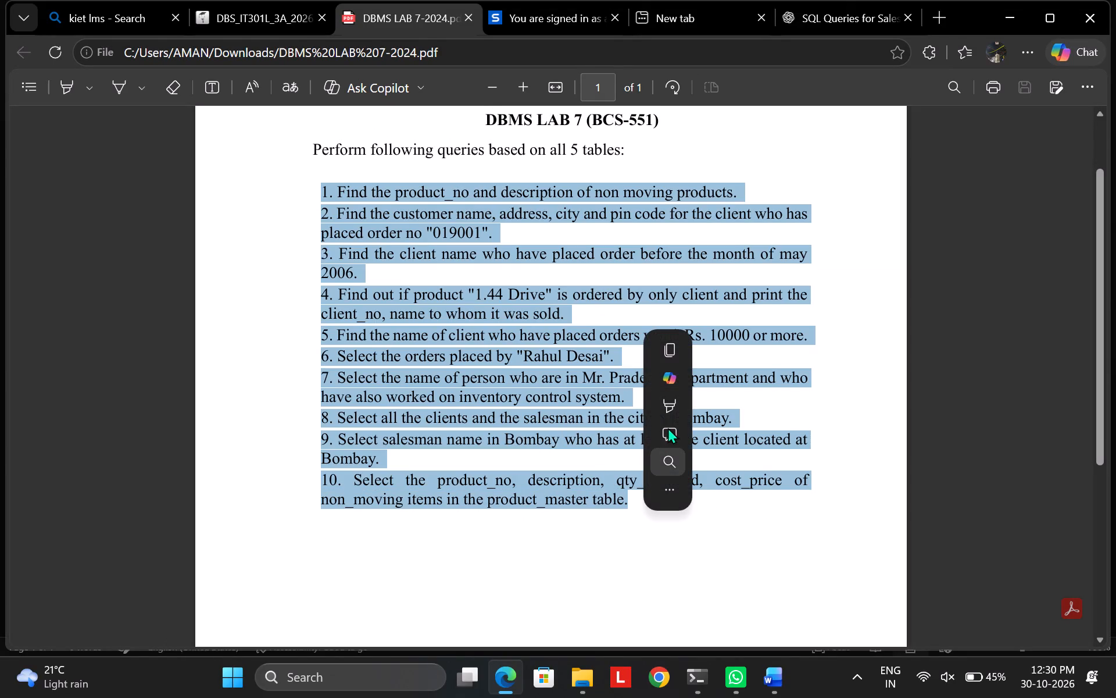
left_click(674, 348)
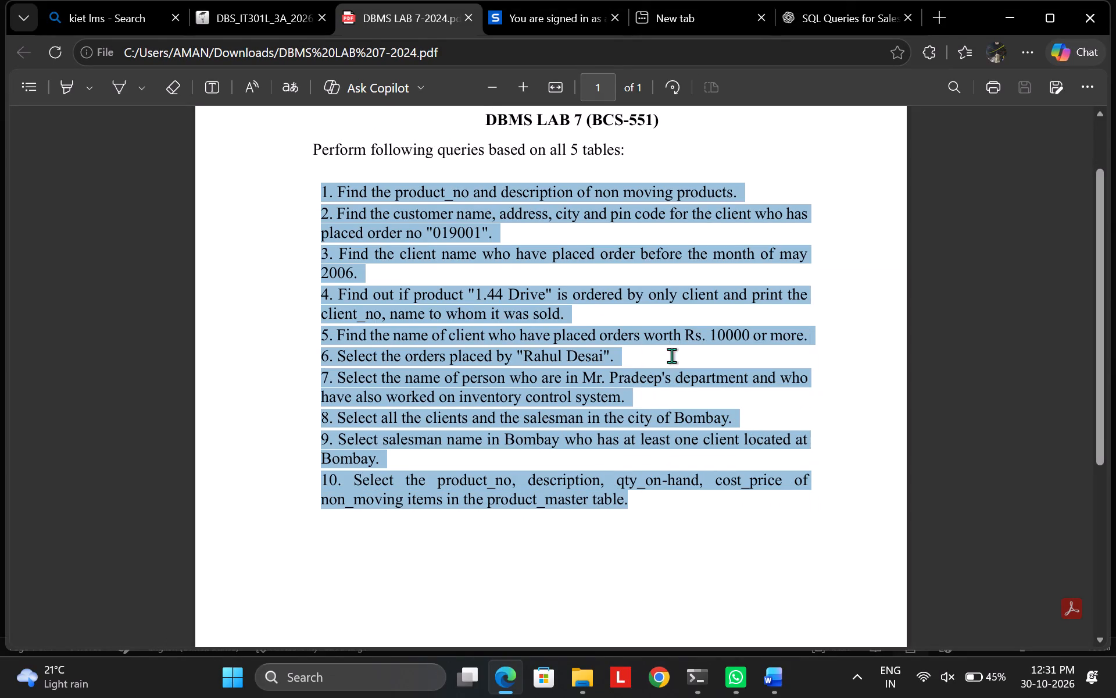
left_click(645, 533)
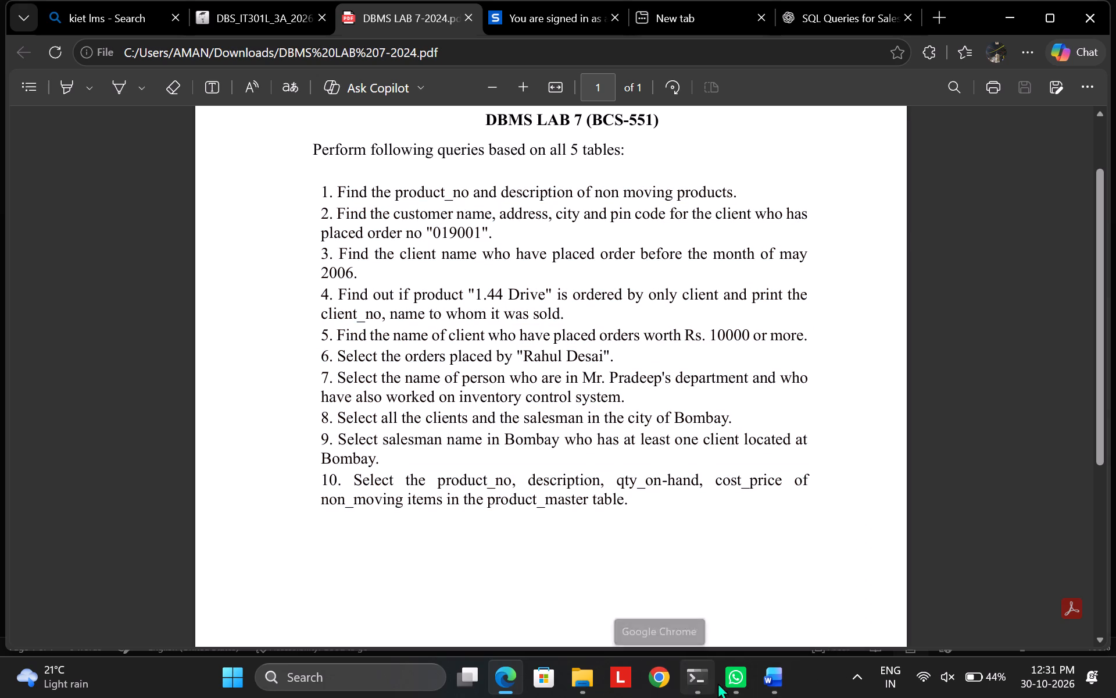
left_click(767, 683)
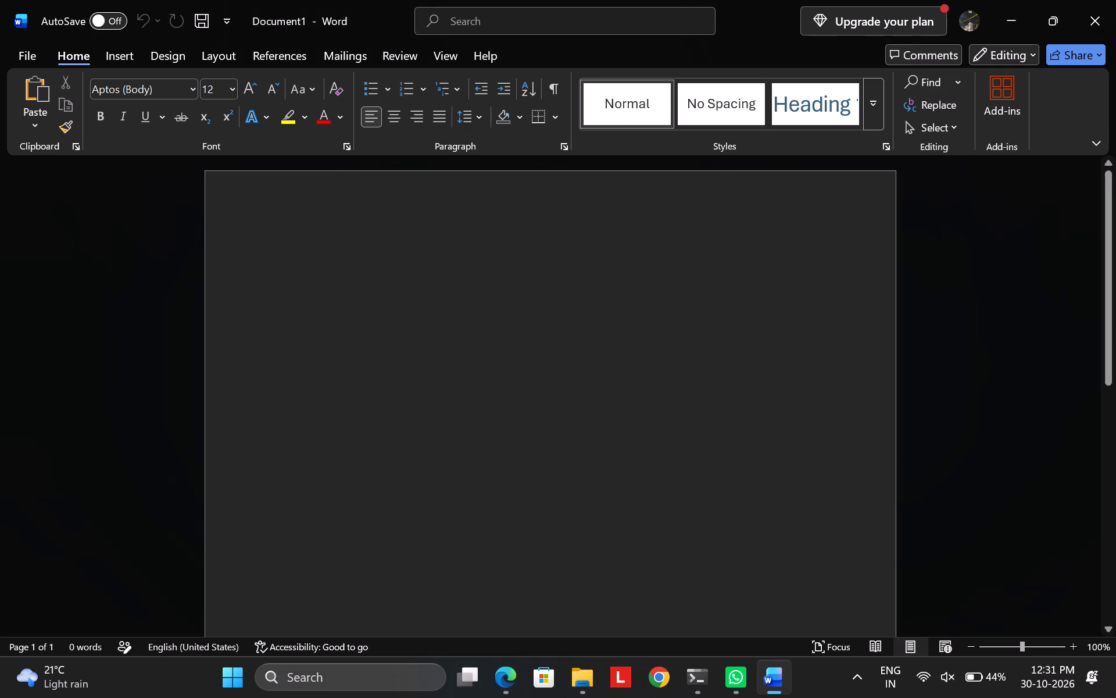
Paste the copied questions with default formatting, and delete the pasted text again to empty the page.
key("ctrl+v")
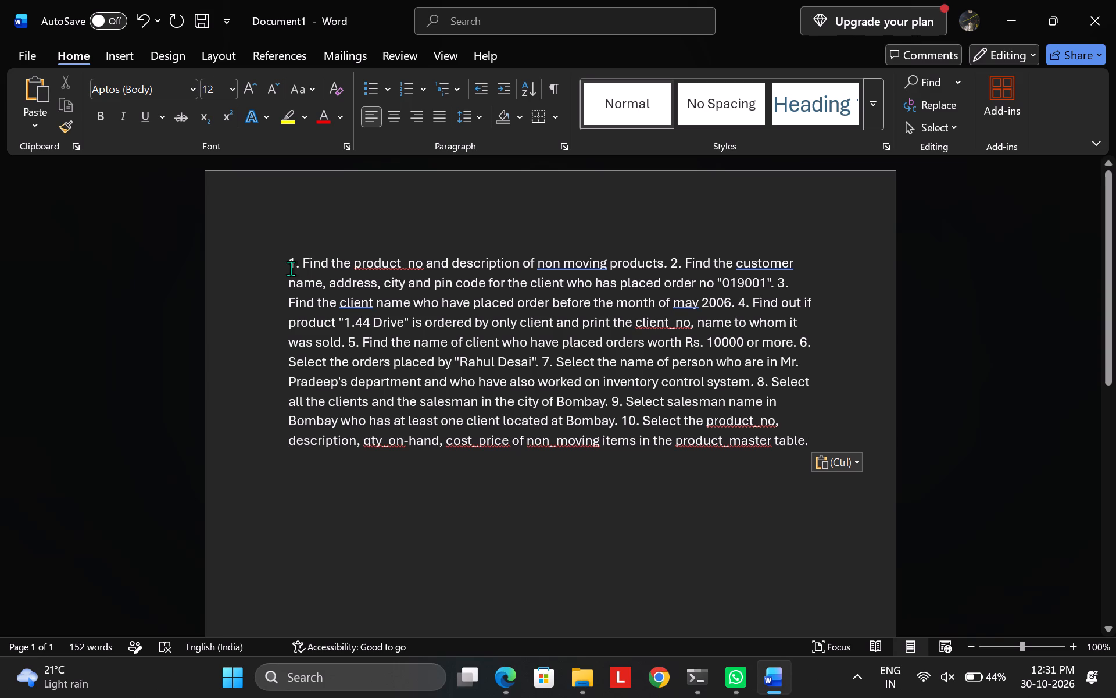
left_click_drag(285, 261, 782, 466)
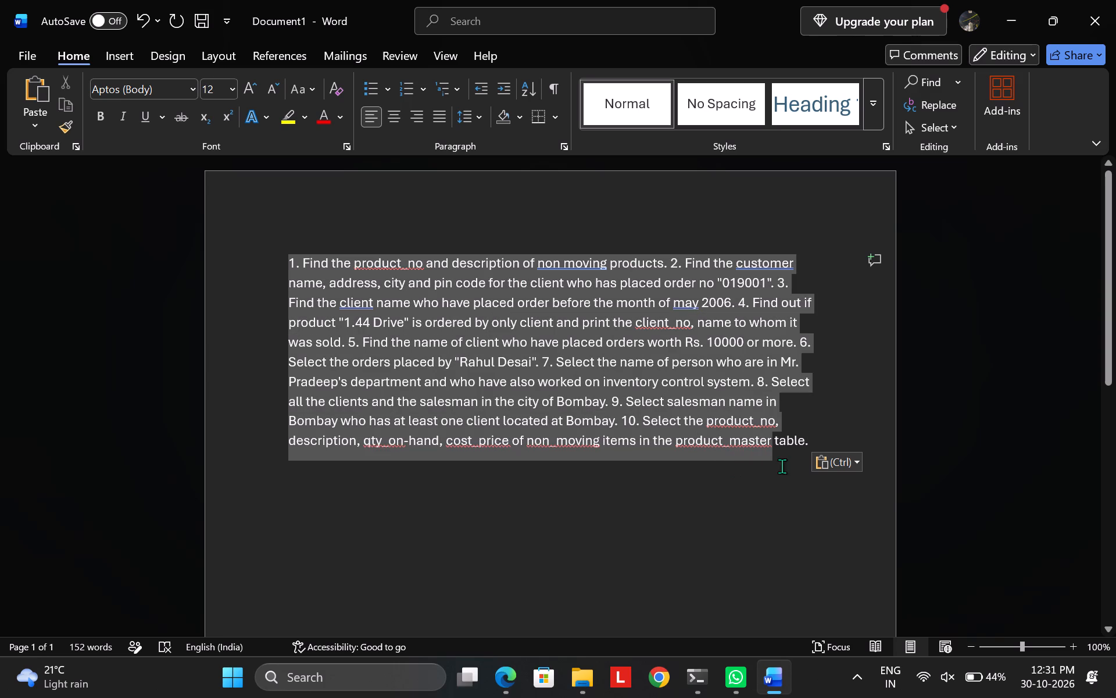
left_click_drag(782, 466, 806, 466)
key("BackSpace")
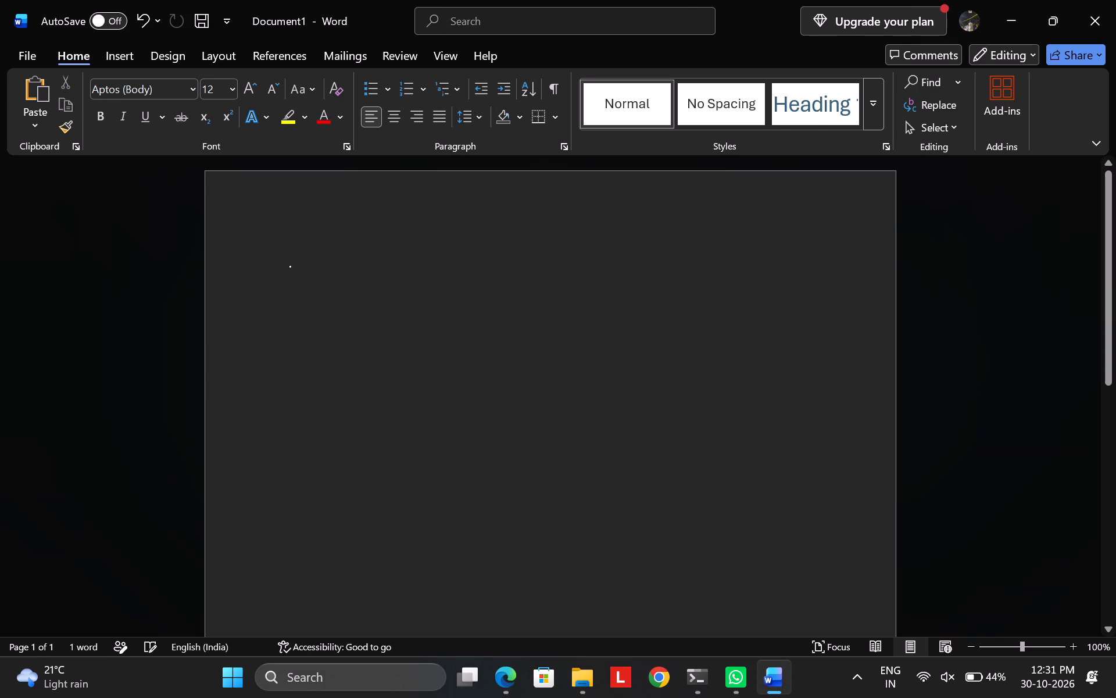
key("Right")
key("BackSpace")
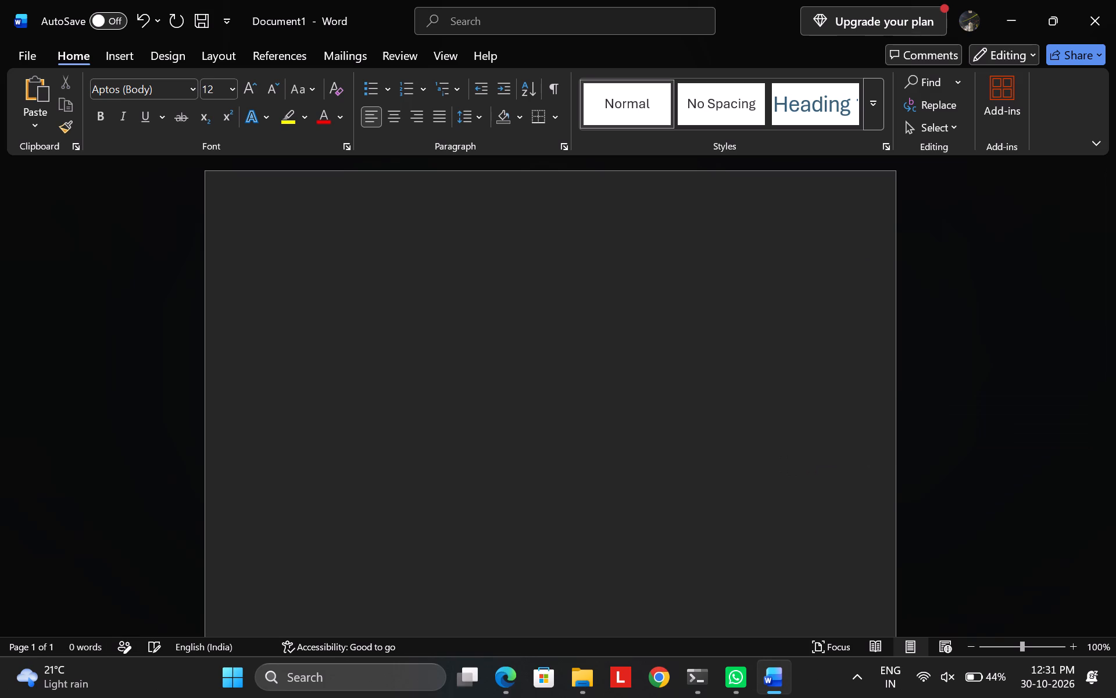
Paste the ten copied questions into the empty document as unformatted text.
key("ctrl+shift+v")
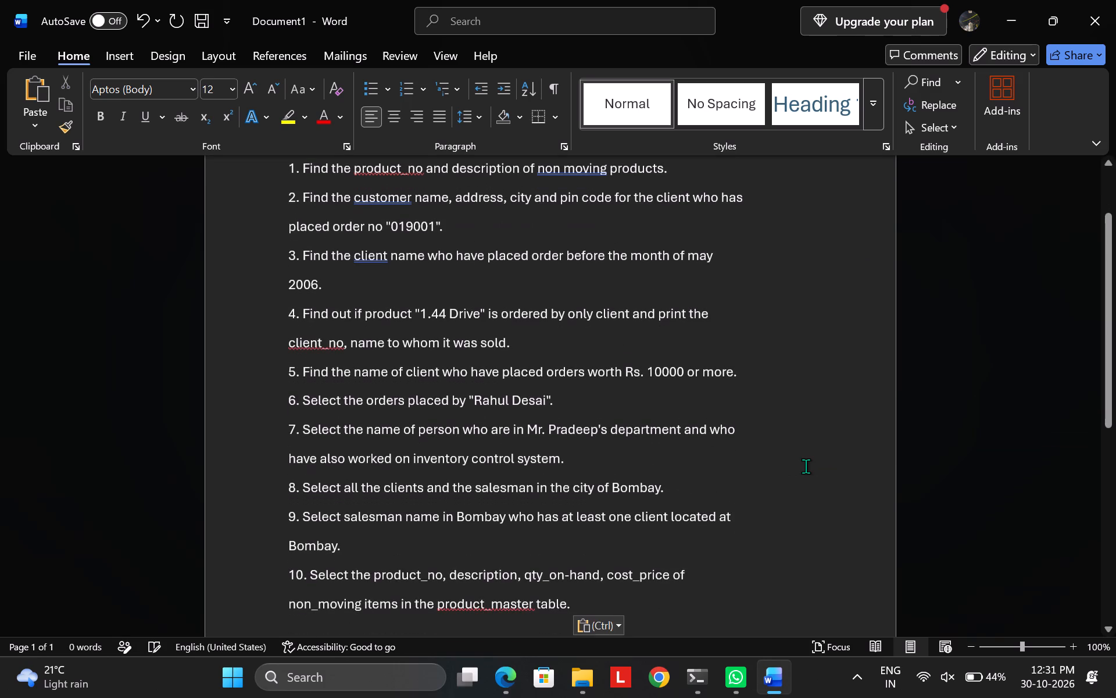
Insert a blank, unnumbered line below question 1 about non moving products.
scroll(732, 230, "up", 2)
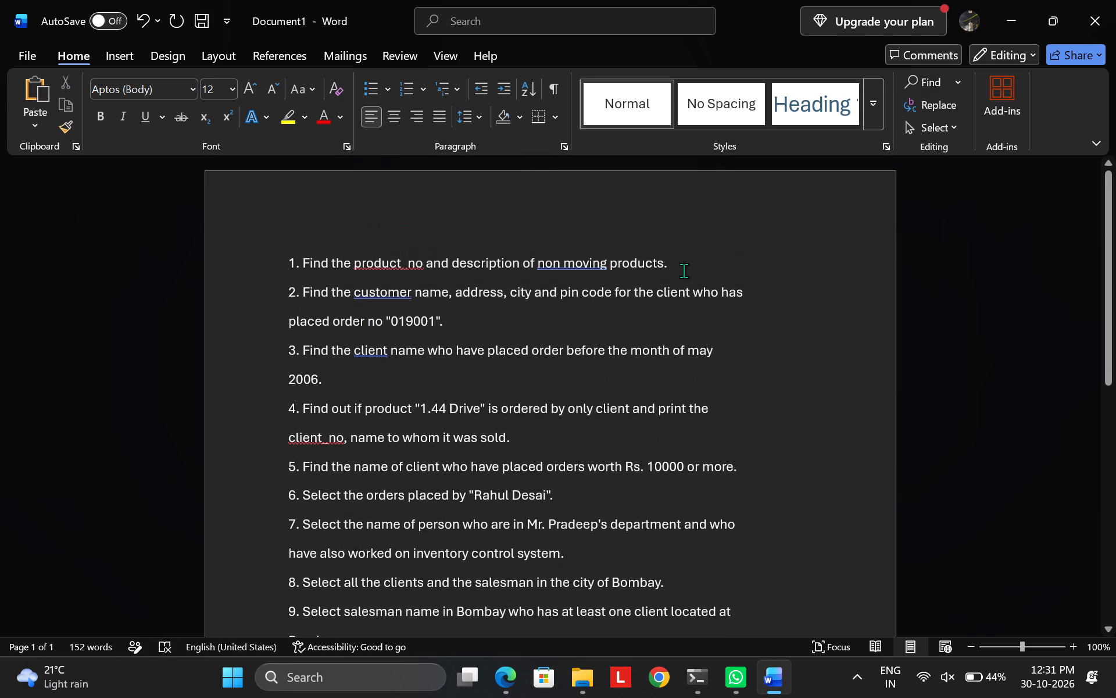
left_click(684, 270)
left_click(681, 252)
key("Return")
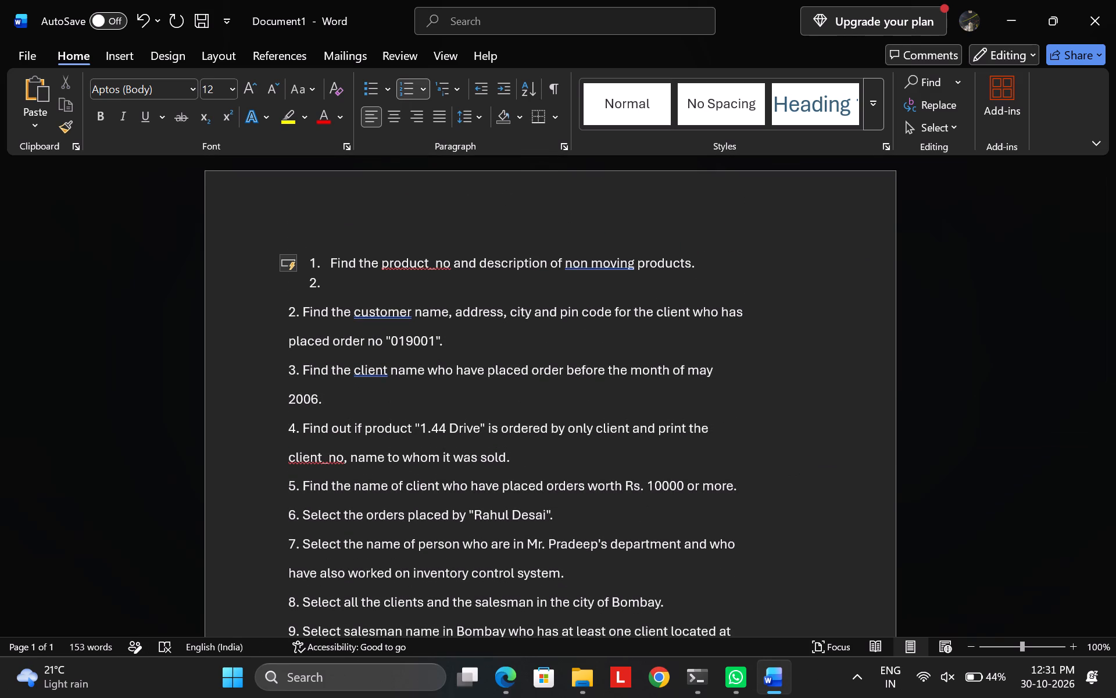
key("BackSpace")
key("BackSpace")
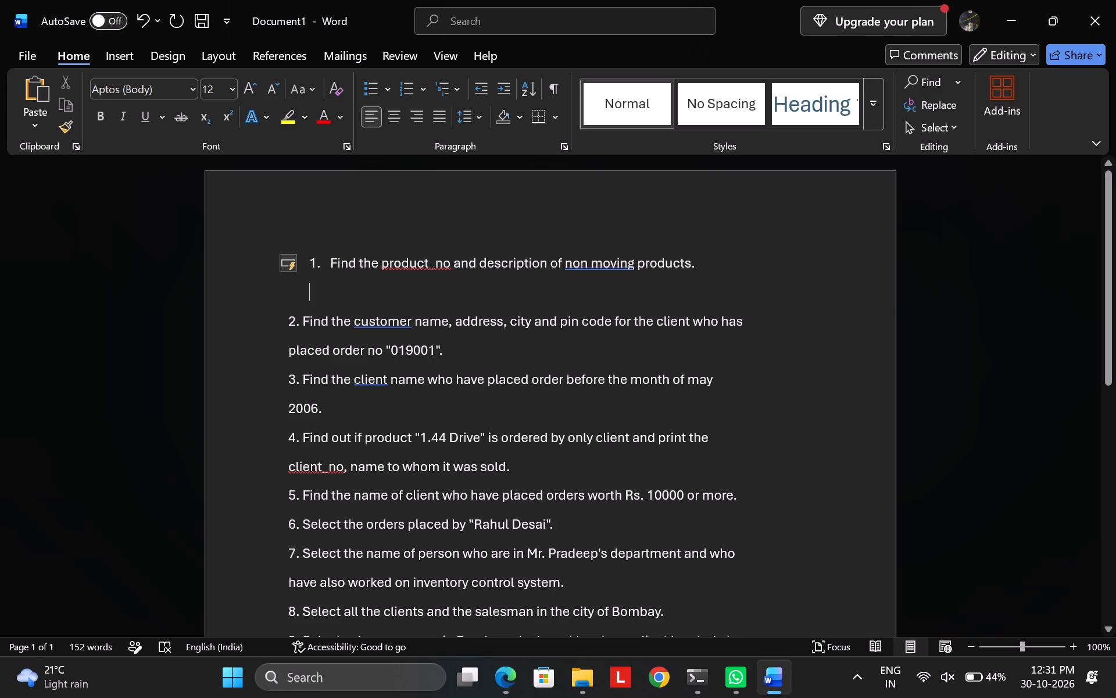
Switch to the MySQL command line and review the executed index and view statements with their outputs.
scroll(703, 519, "down", 2)
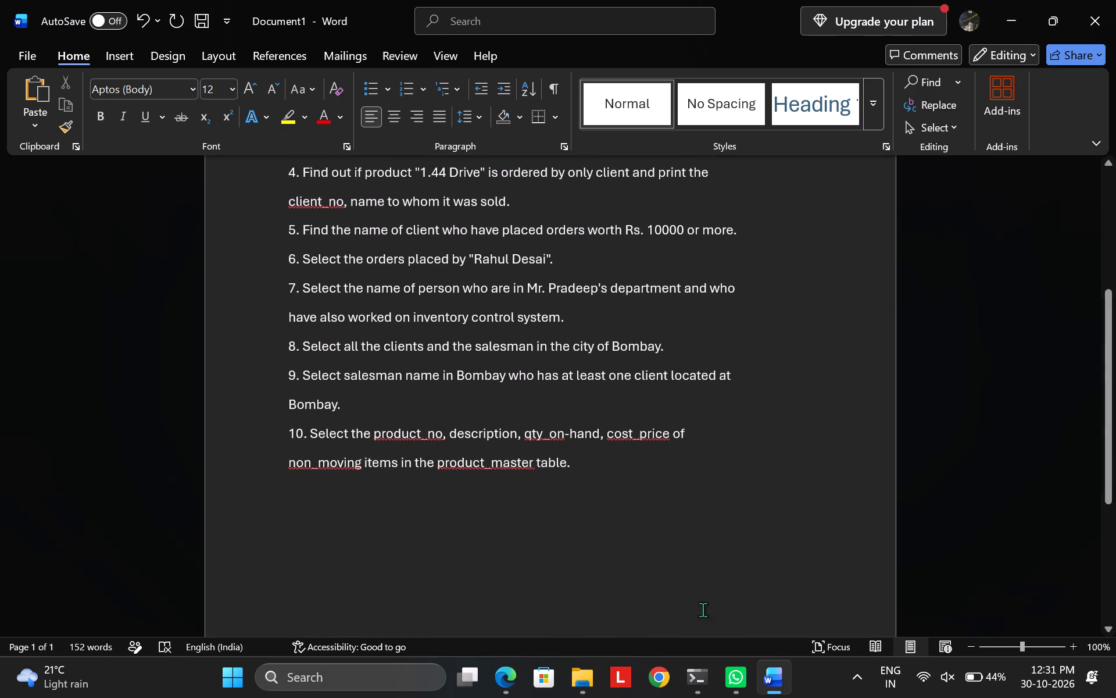
left_click(689, 676)
scroll(412, 267, "up", 1)
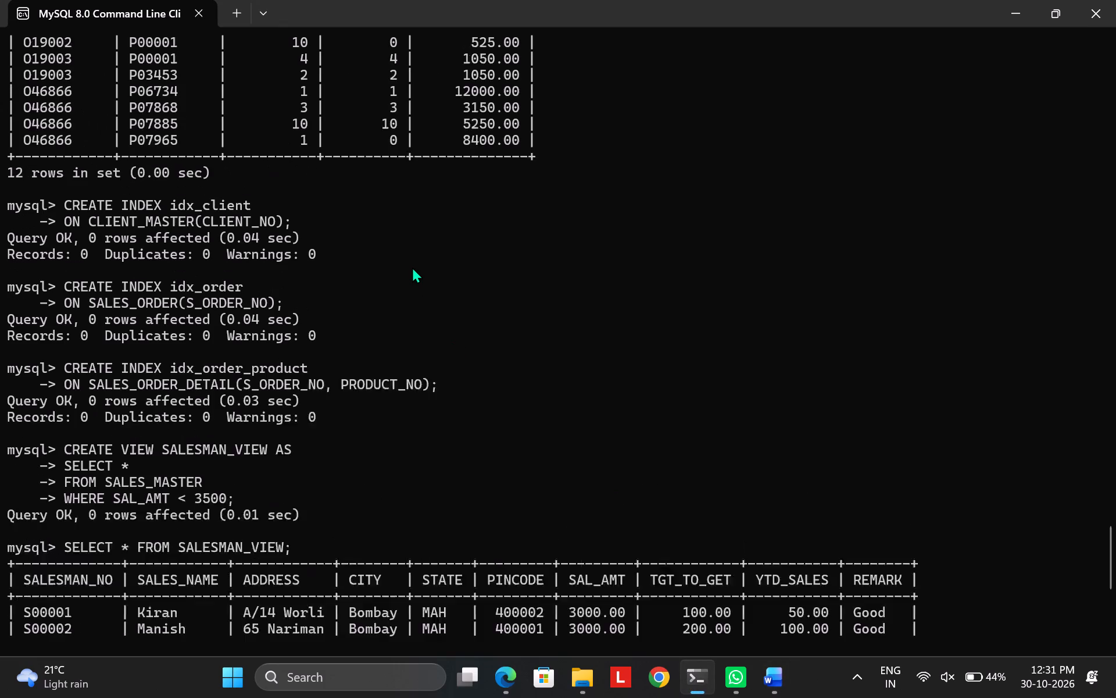
scroll(412, 267, "up", 1)
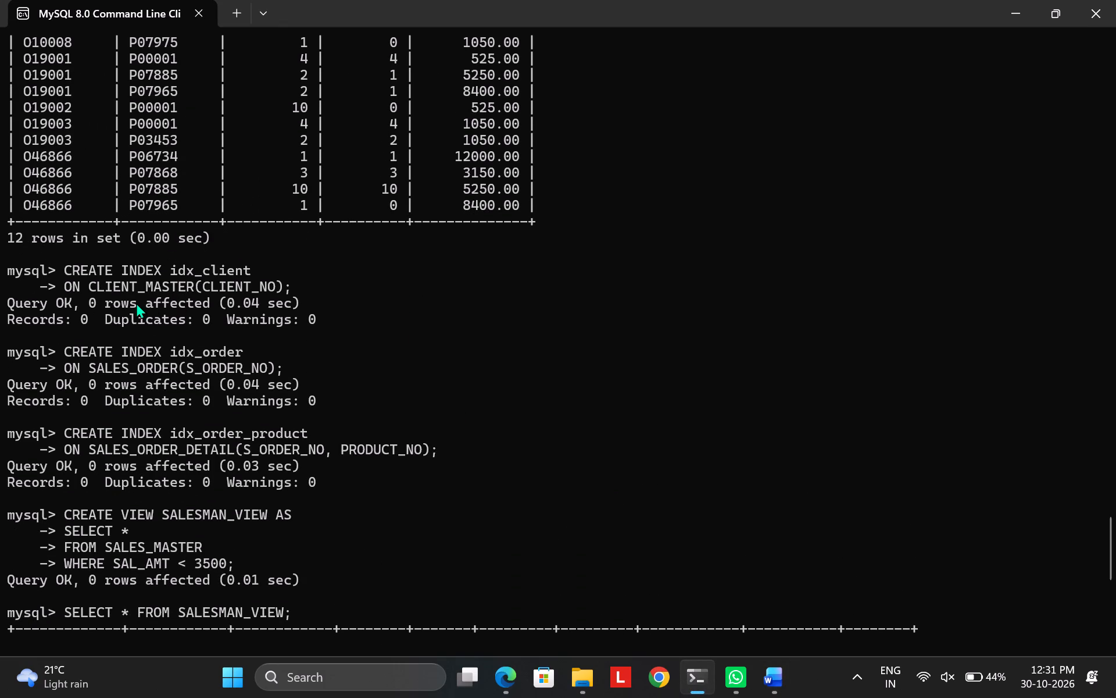
scroll(183, 331, "down", 1)
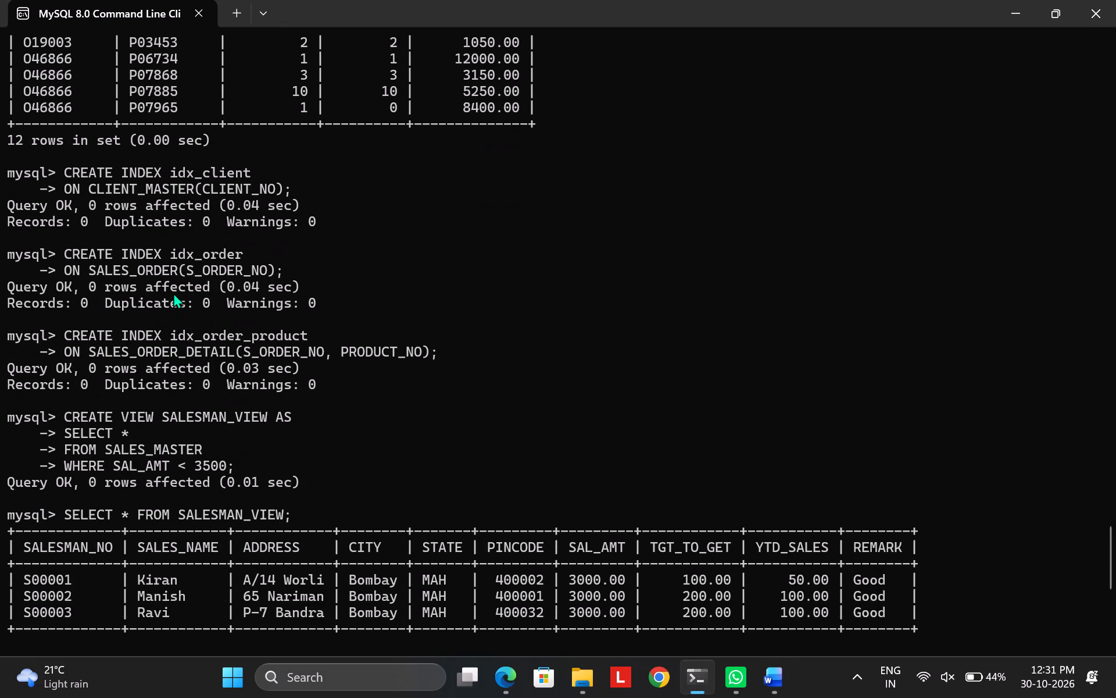
scroll(173, 375, "down", 1)
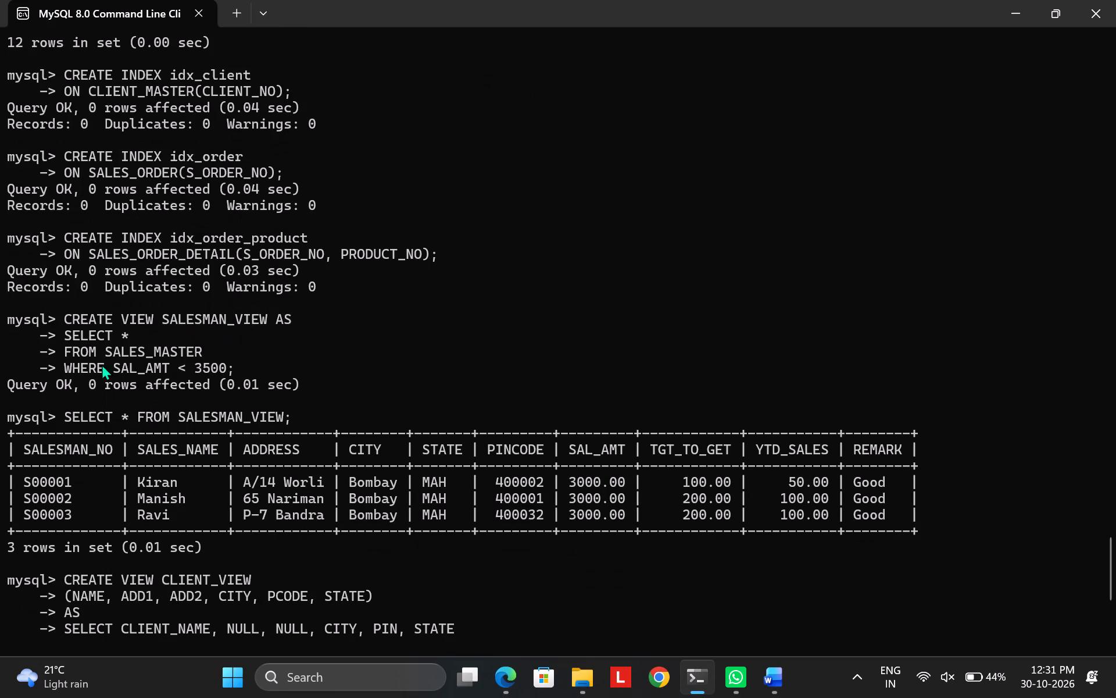
scroll(372, 501, "down", 1)
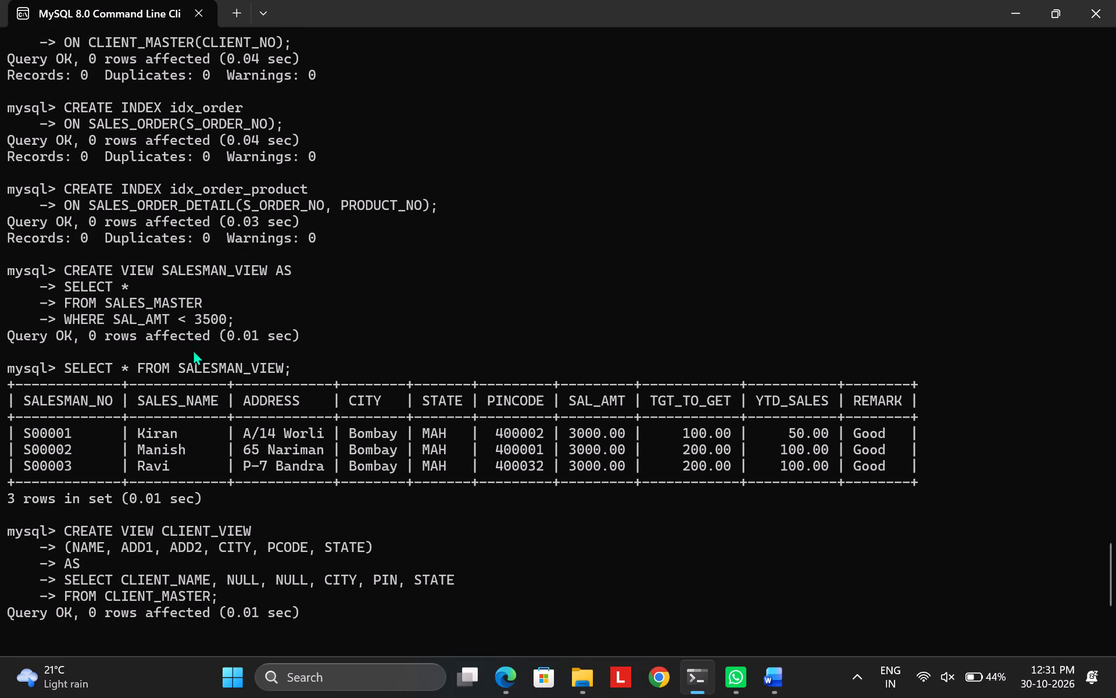
scroll(202, 473, "down", 2)
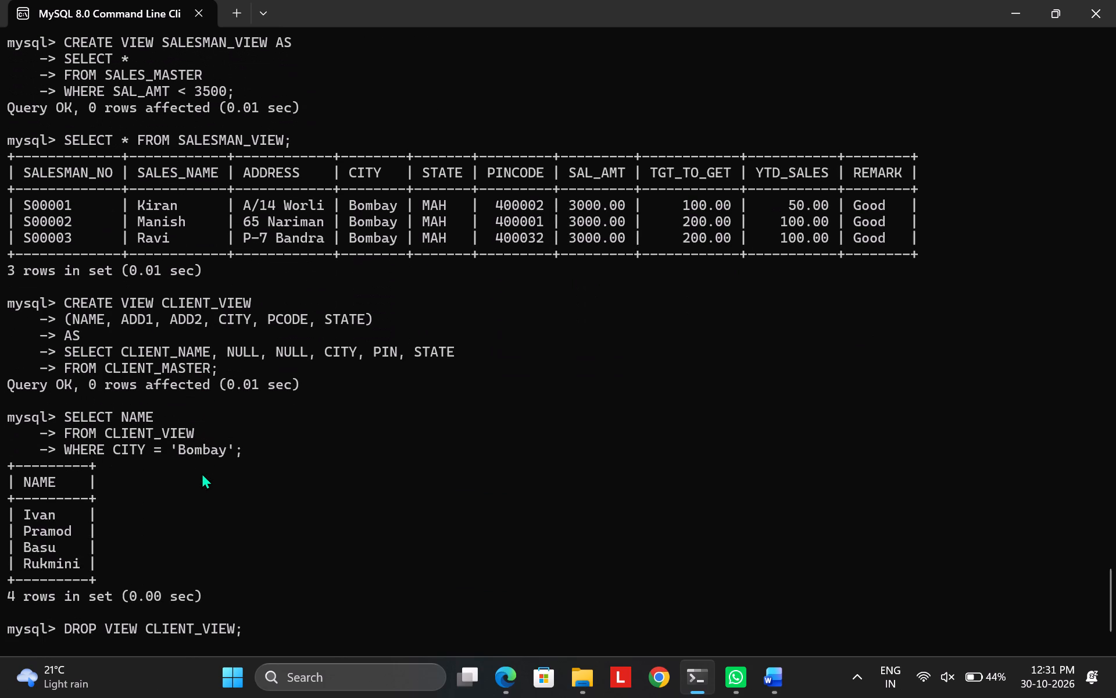
scroll(171, 489, "down", 1)
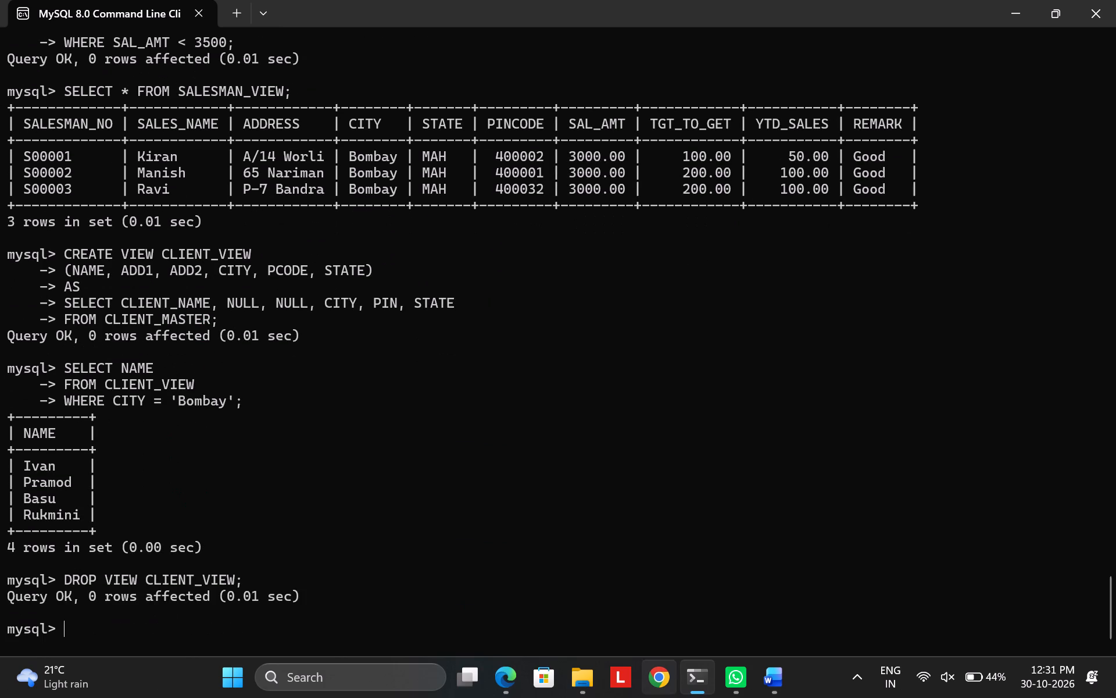
left_click(516, 686)
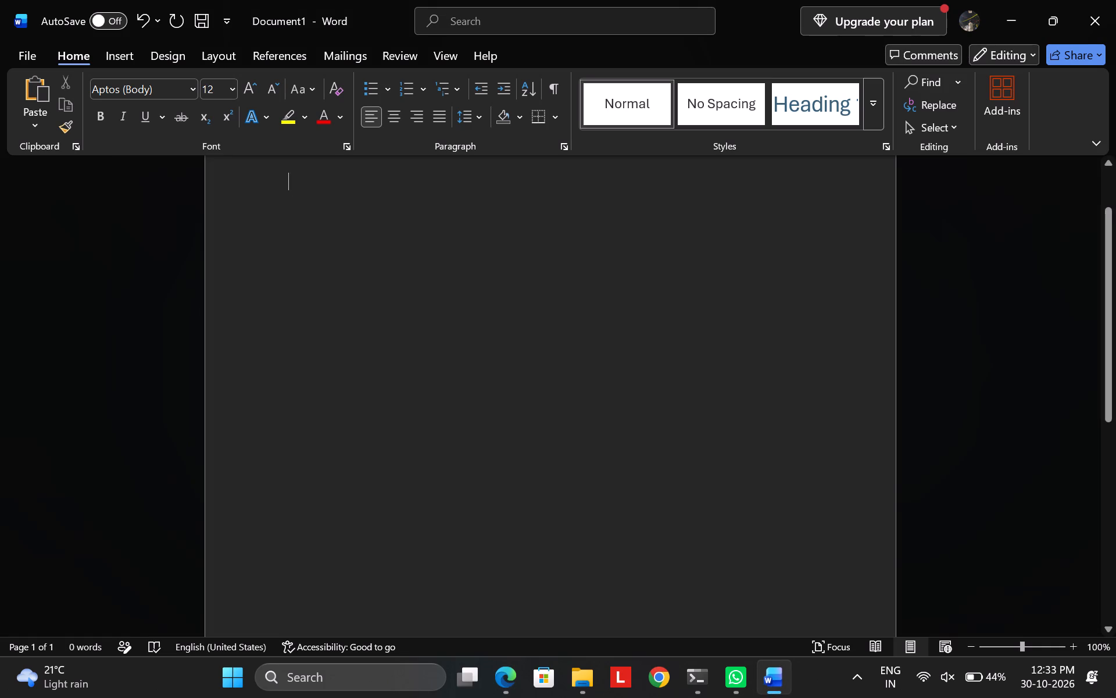
key("ctrl+shift+v")
scroll(522, 290, "up", 1)
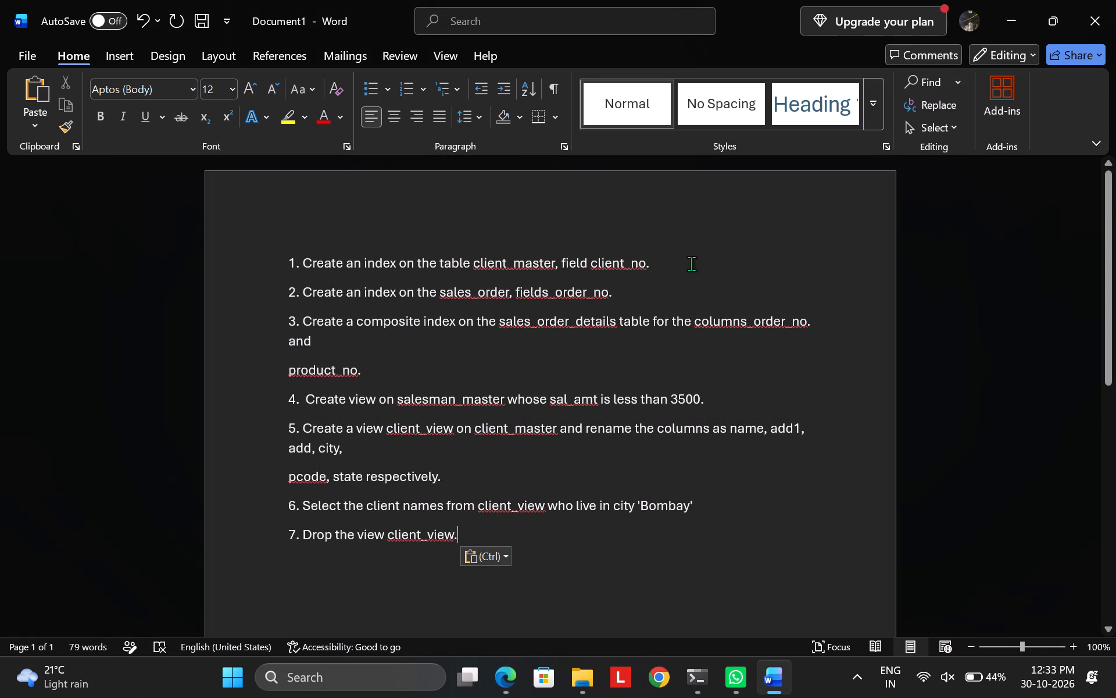
Insert a blank, unnumbered line below question 1 about the client_master index.
left_click(691, 263)
key("Return")
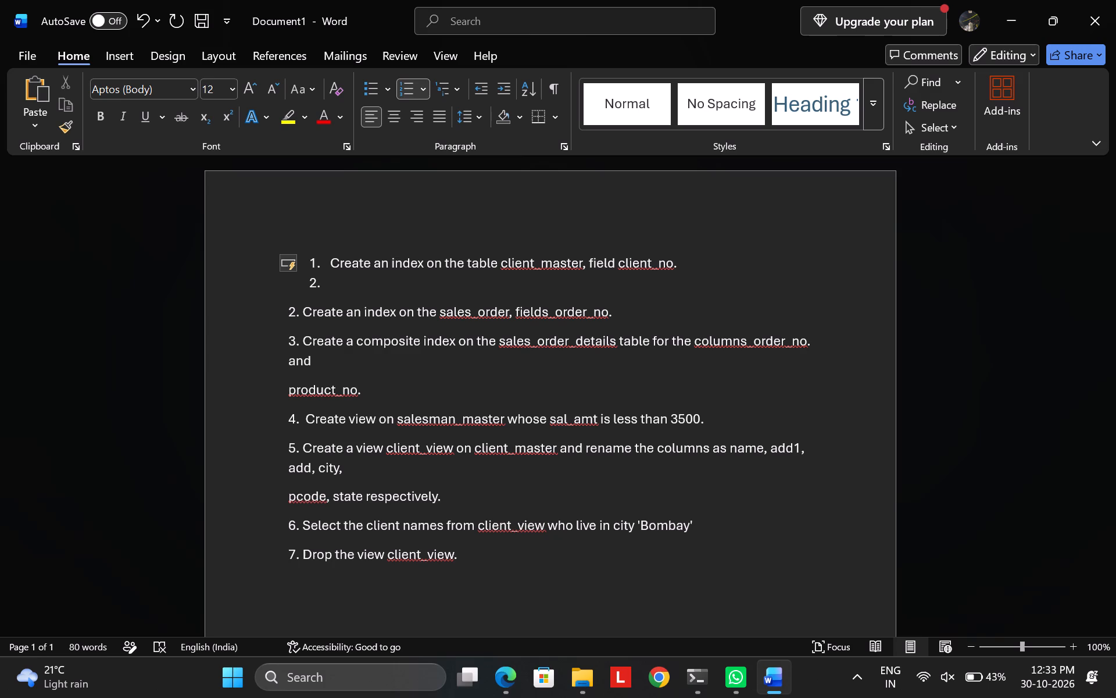
key("BackSpace")
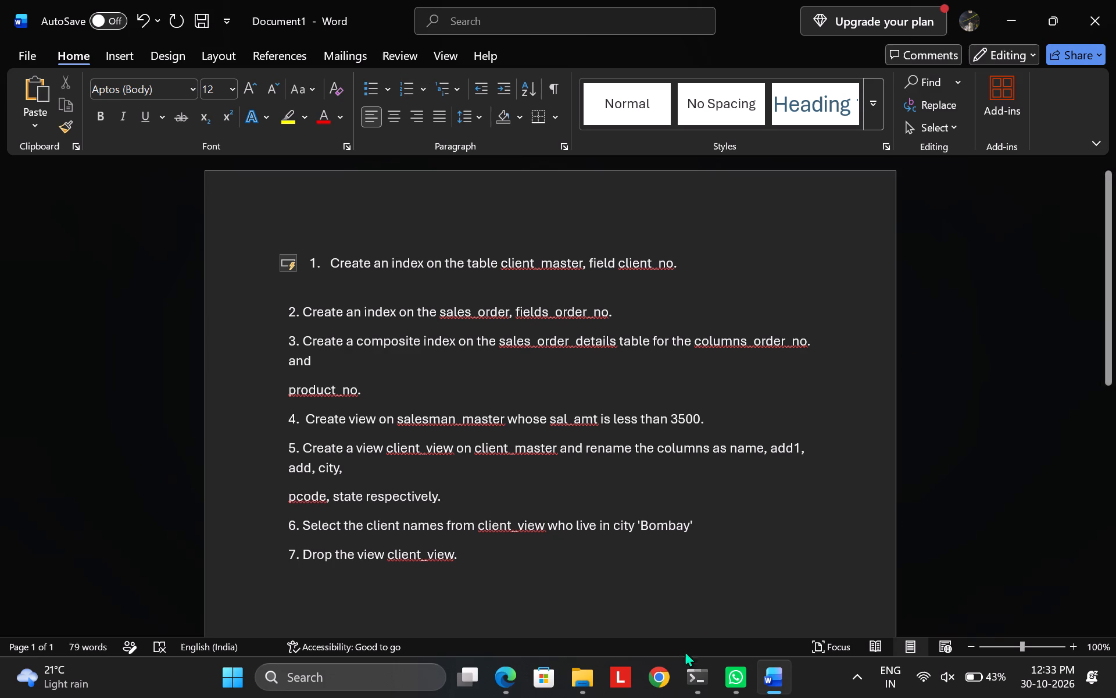
Snip the idx_client CREATE INDEX query with its output from the MySQL terminal and paste it below question 1 in Word.
left_click(699, 679)
scroll(389, 436, "up", 3)
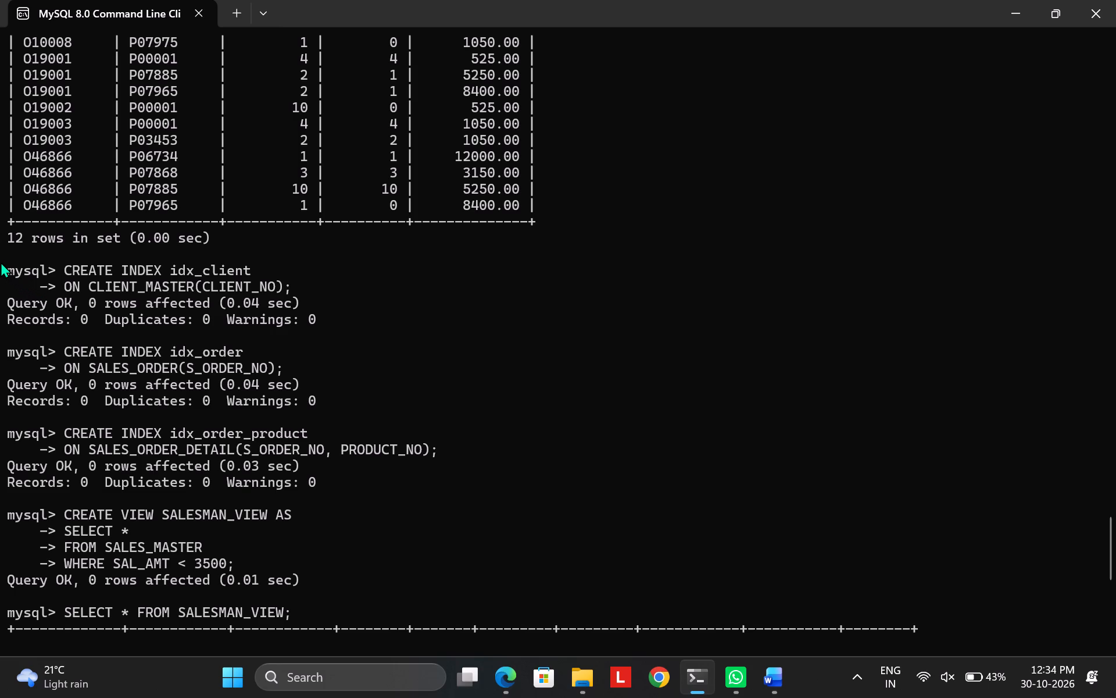
scroll(1, 262, "down", 1)
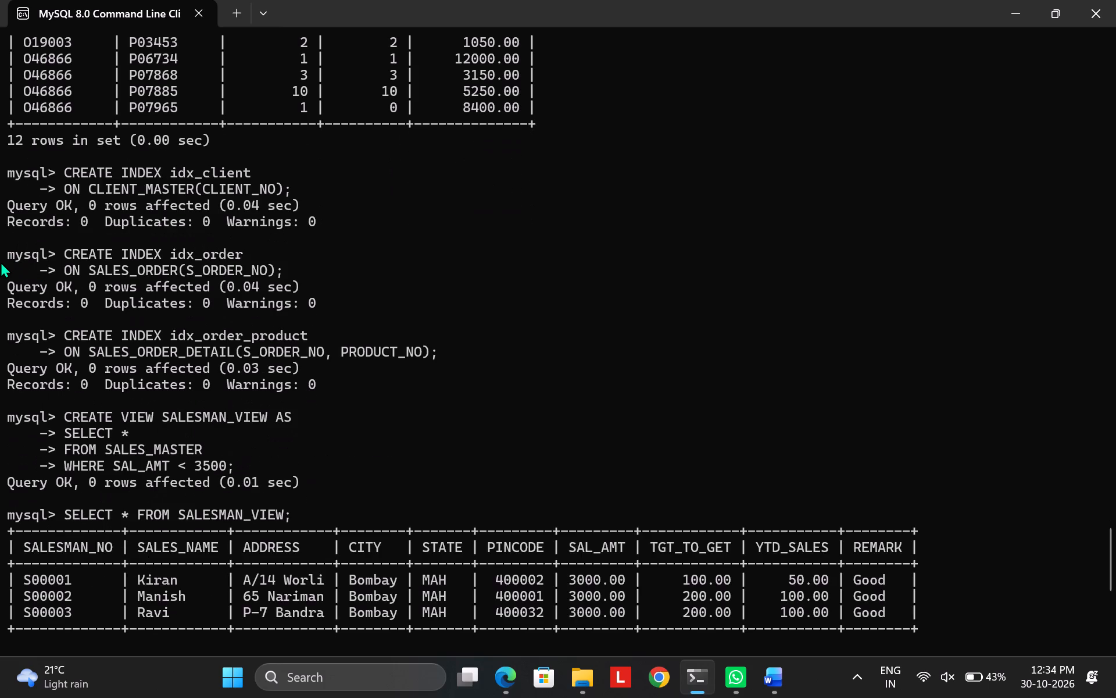
scroll(1, 262, "down", 1)
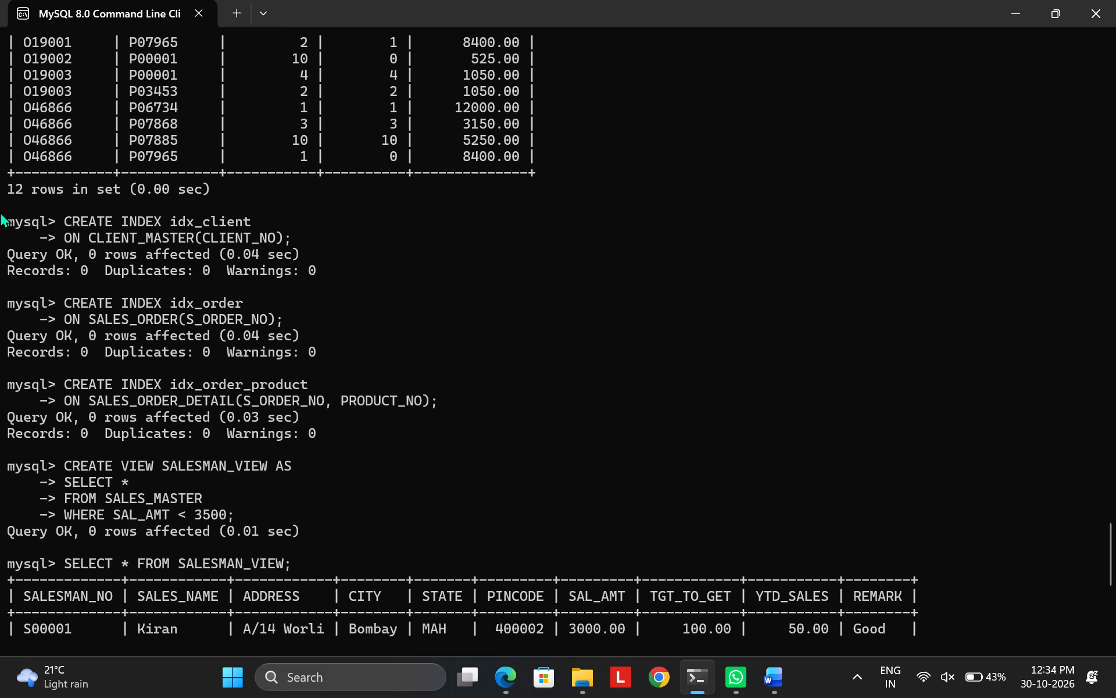
key("shift+super+s")
key("shift+super+s")
key("shift+super+s")
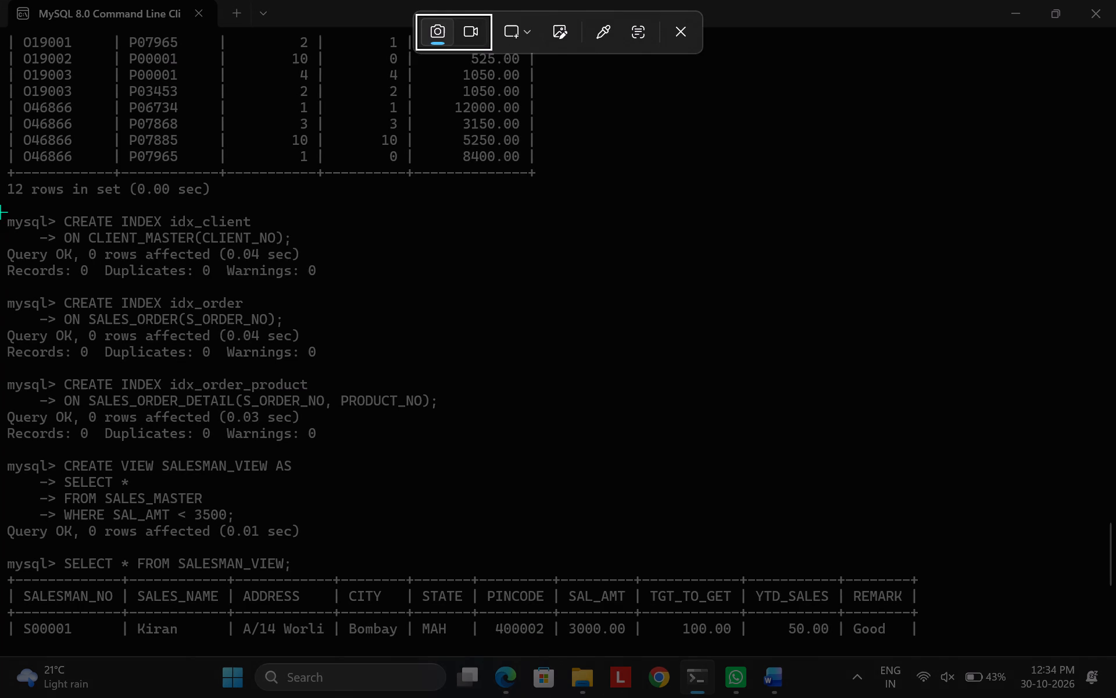
left_click_drag(0, 209, 332, 282)
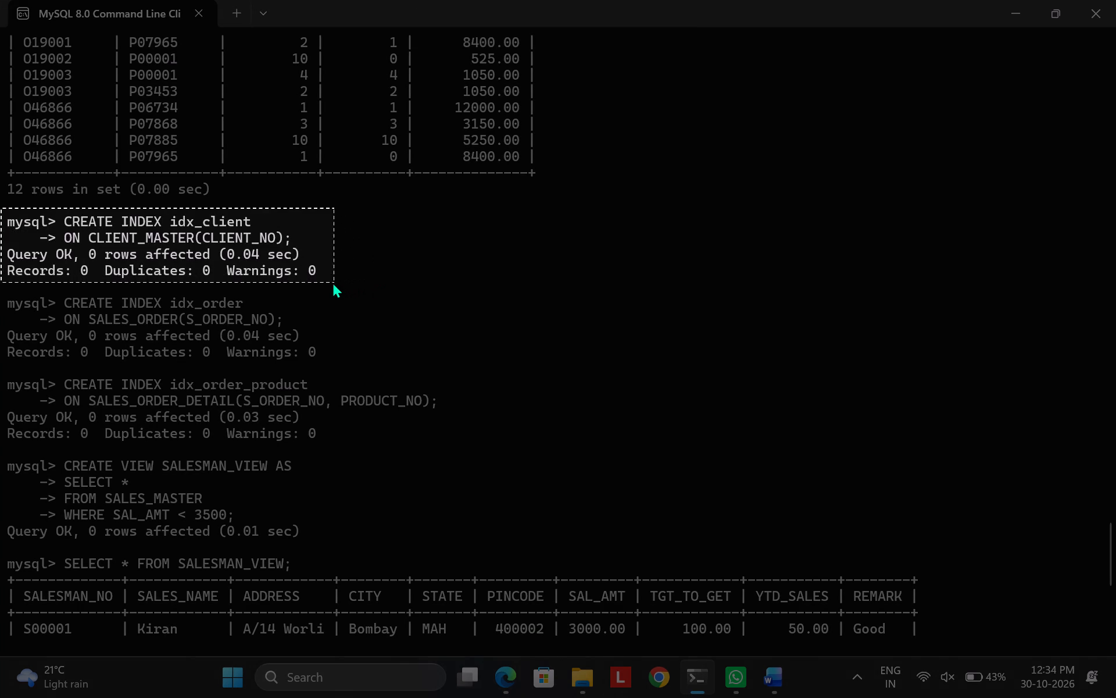
left_click_drag(332, 282, 320, 282)
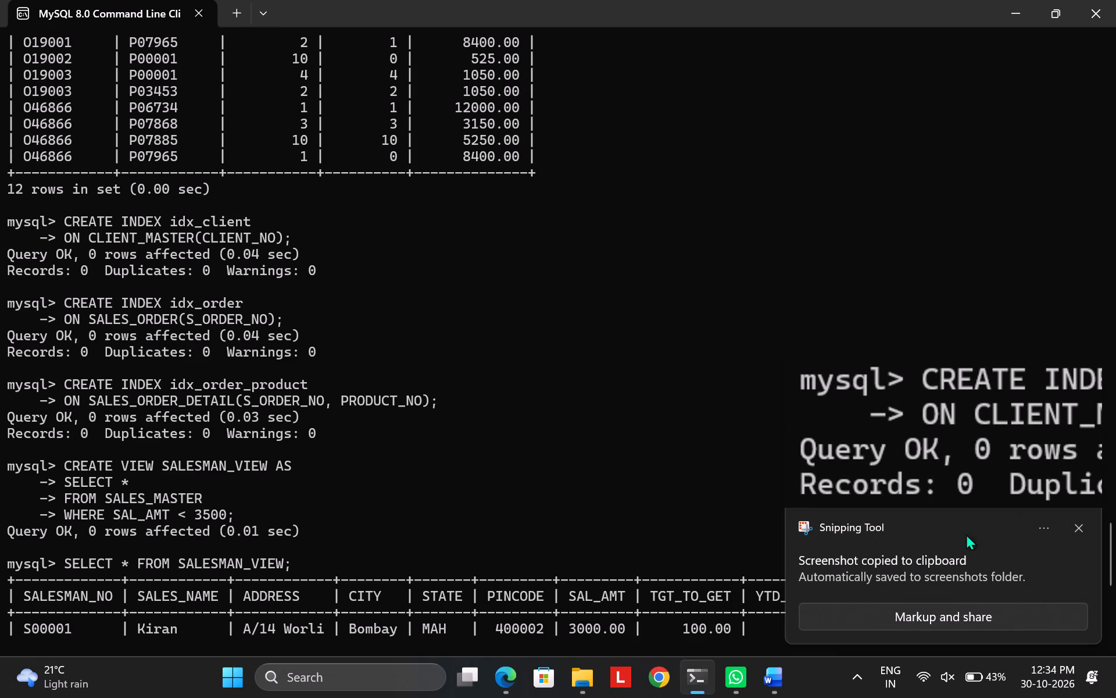
left_click(773, 684)
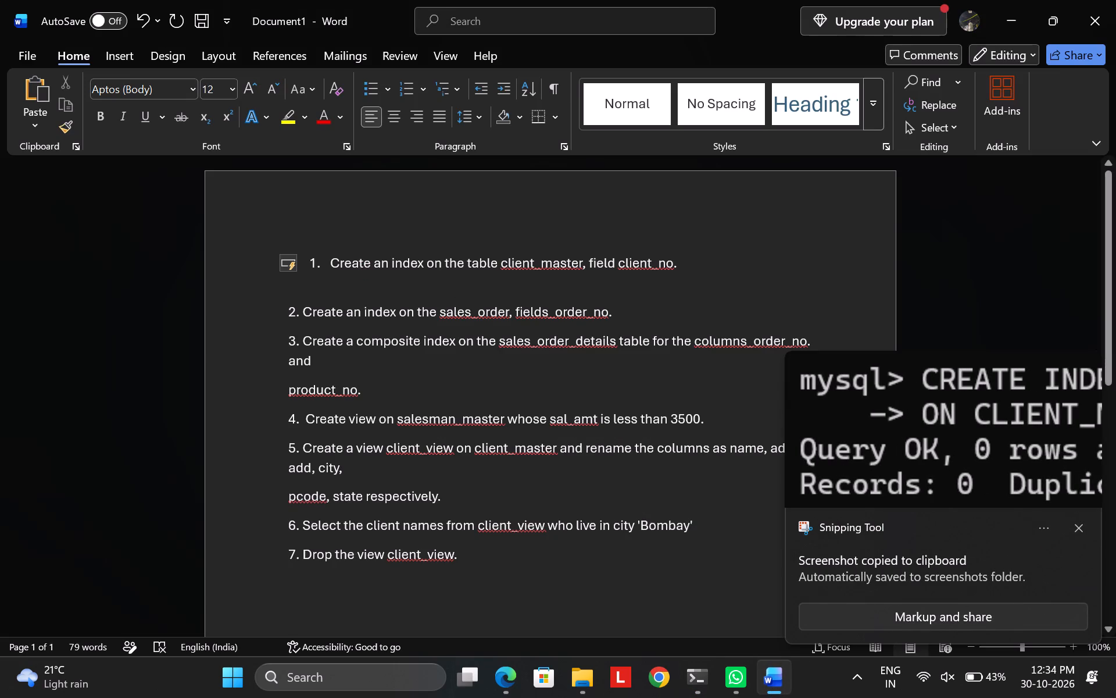
key("ctrl+v")
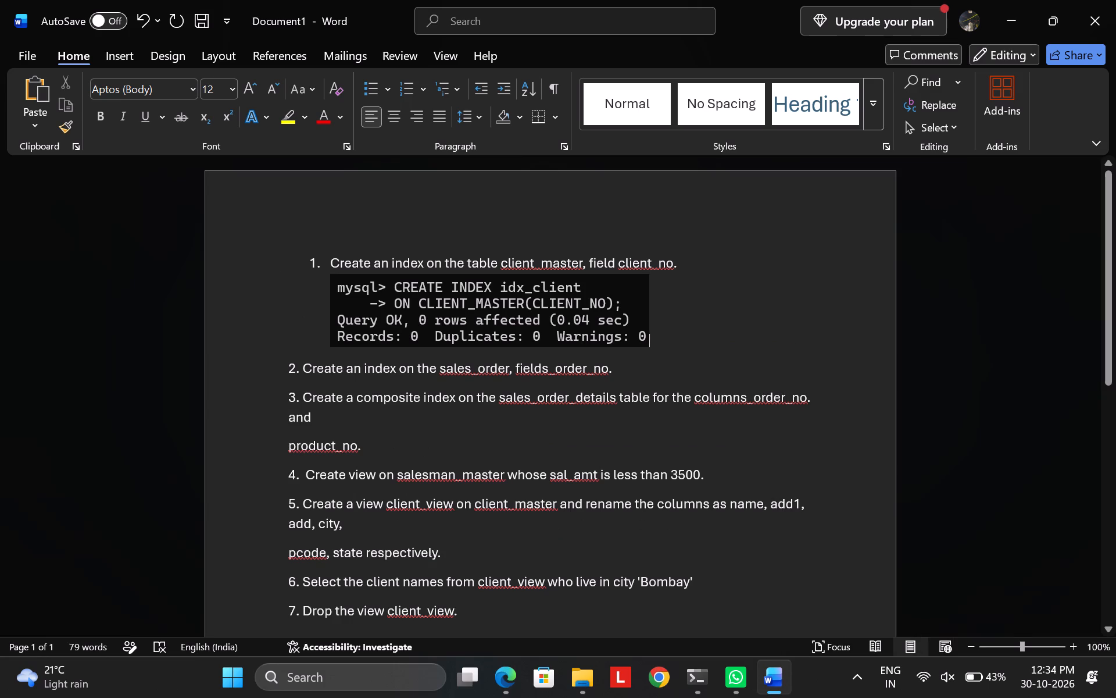
Insert a blank, unnumbered line below question 2 about the sales_order index and switch to the MySQL terminal.
left_click(632, 375)
key("Return")
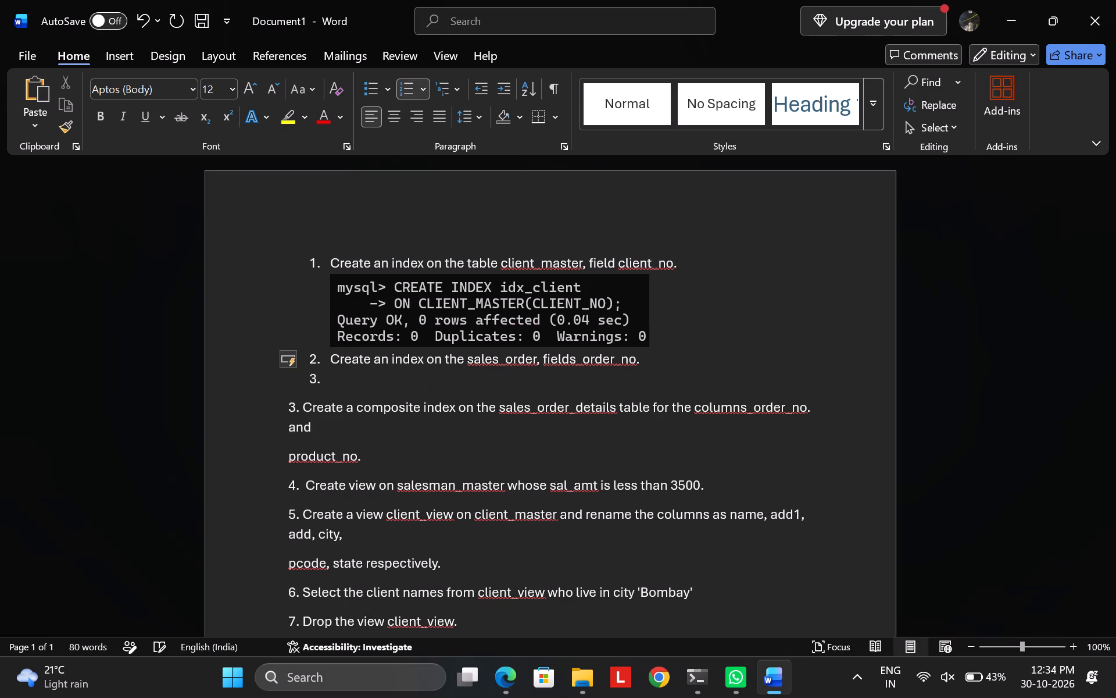
key("BackSpace")
left_click(704, 681)
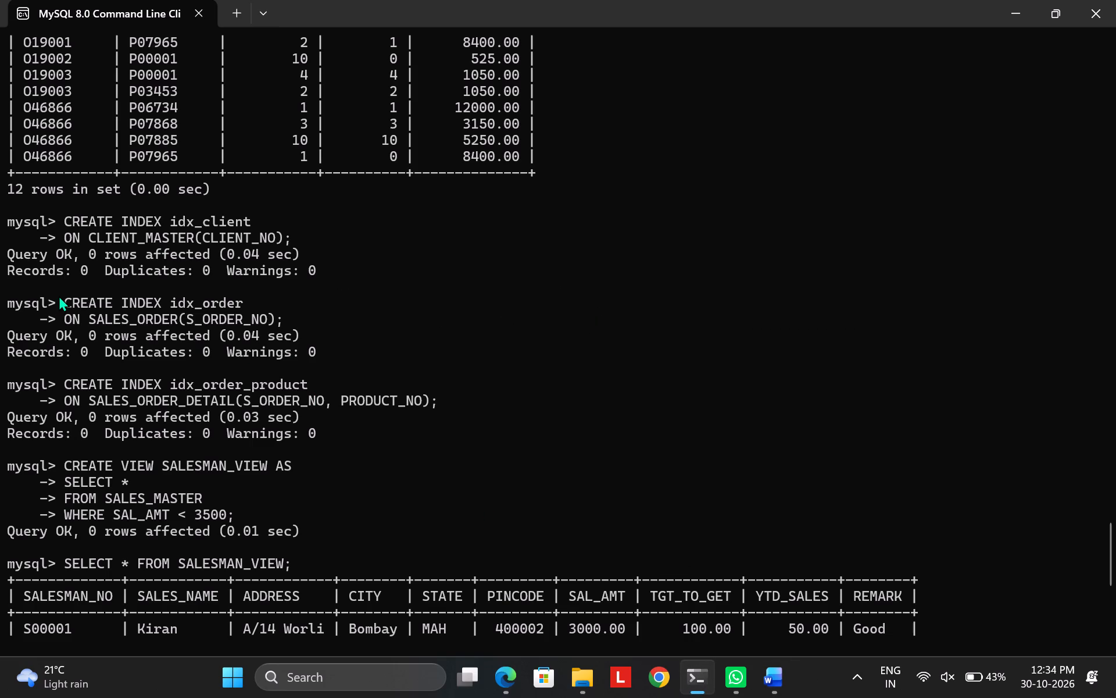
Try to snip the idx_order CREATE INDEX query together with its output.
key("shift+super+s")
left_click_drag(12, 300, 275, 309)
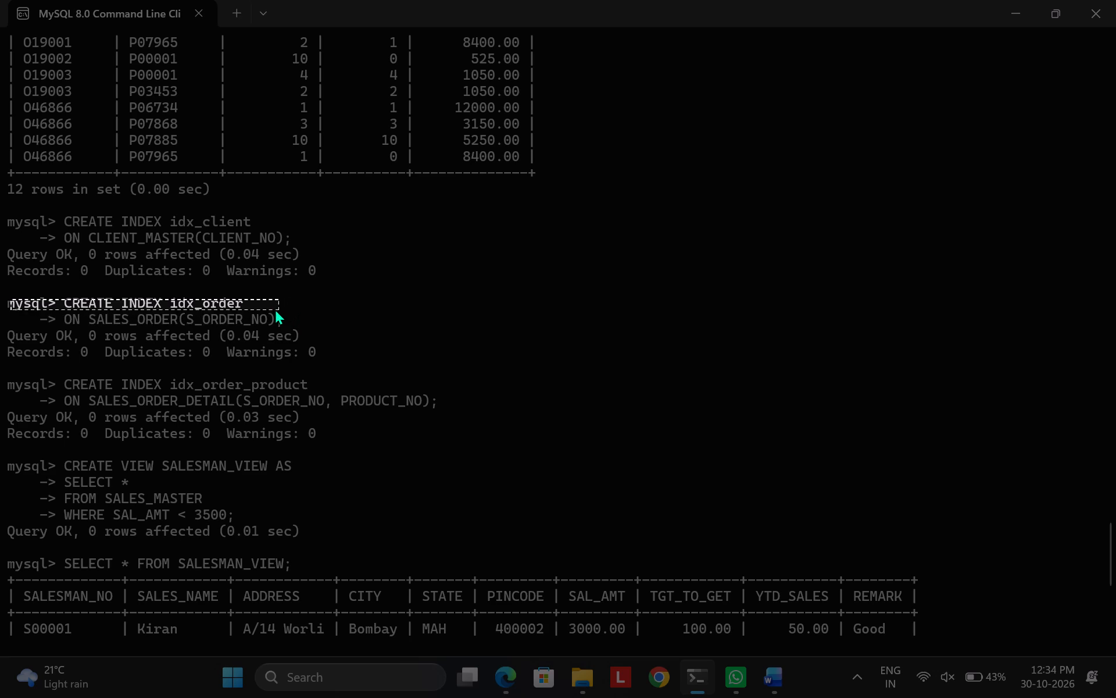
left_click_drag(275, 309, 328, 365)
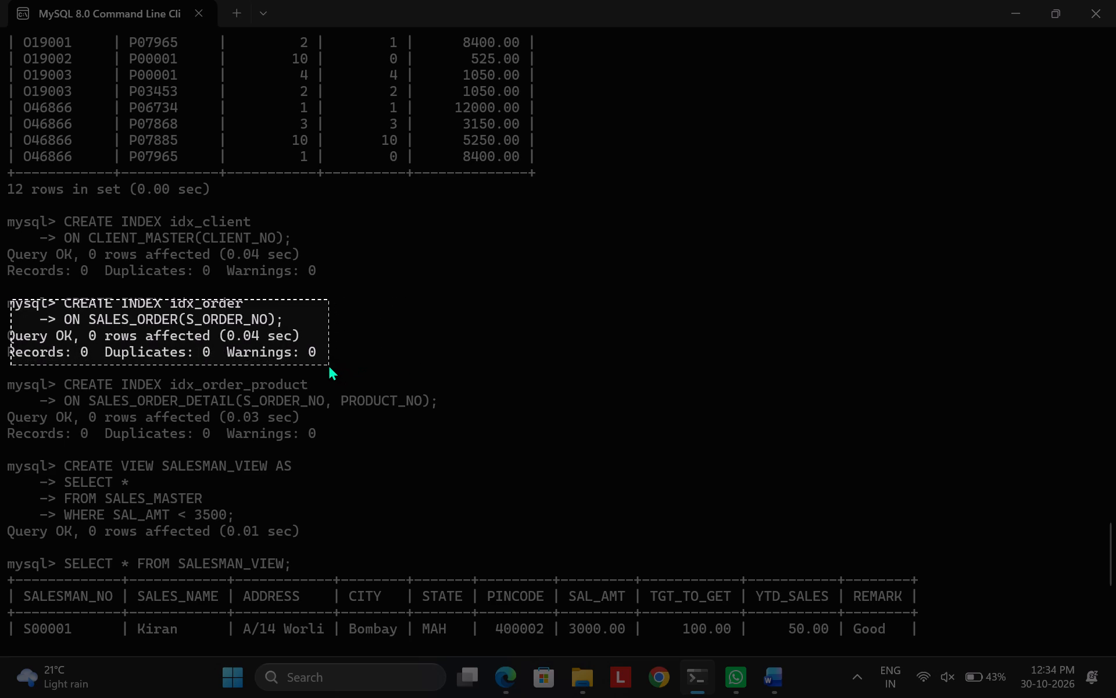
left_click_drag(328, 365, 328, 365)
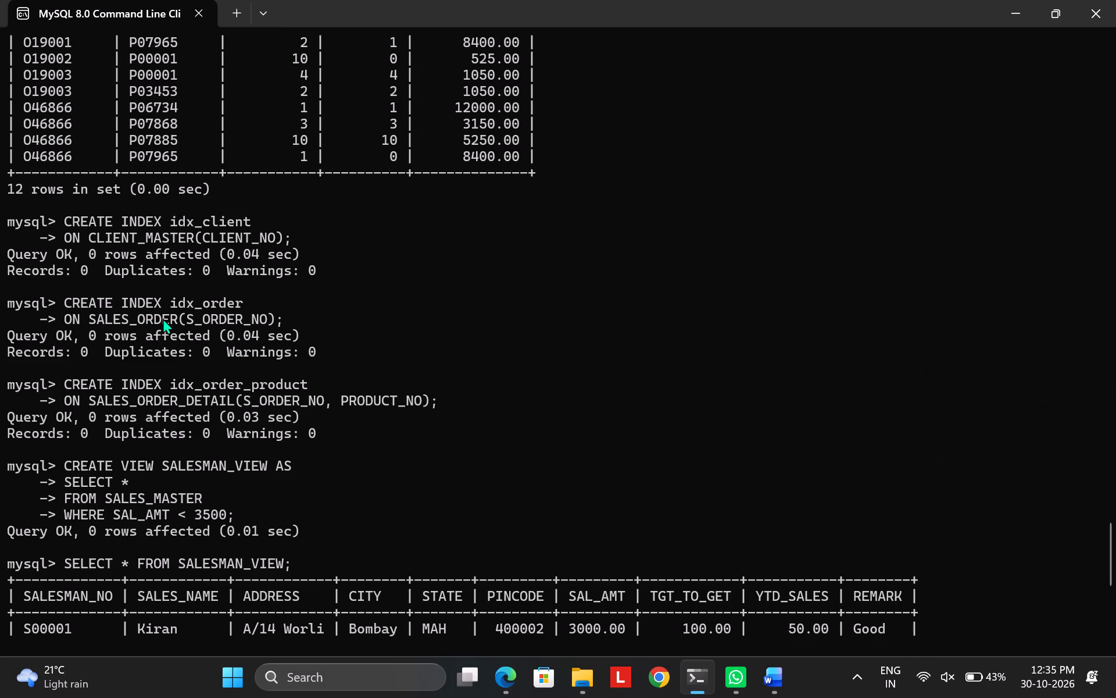
Snip the complete idx_order CREATE INDEX query with its output and paste it below question 2 in Word.
key("shift+super+s")
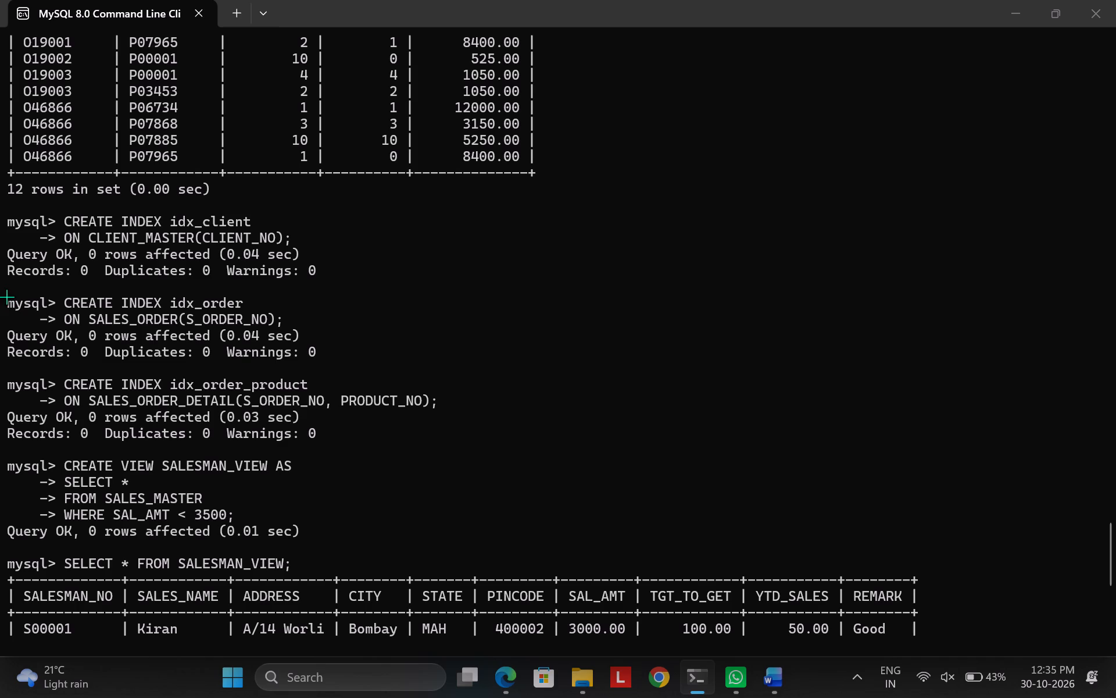
left_click_drag(8, 290, 248, 295)
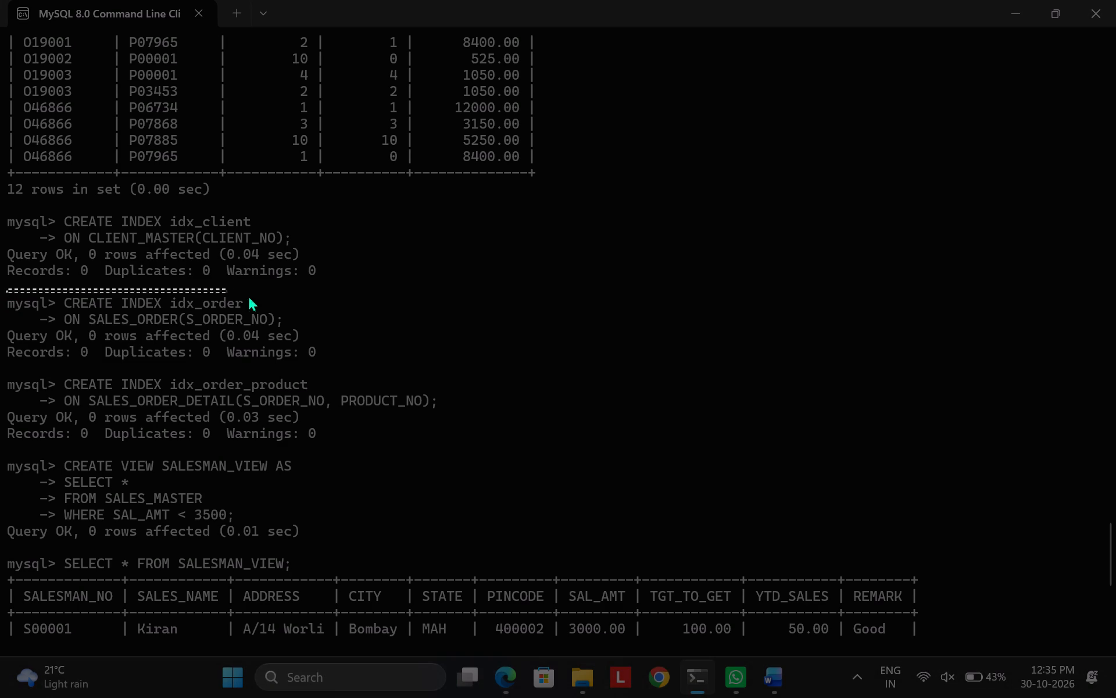
left_click_drag(248, 295, 327, 362)
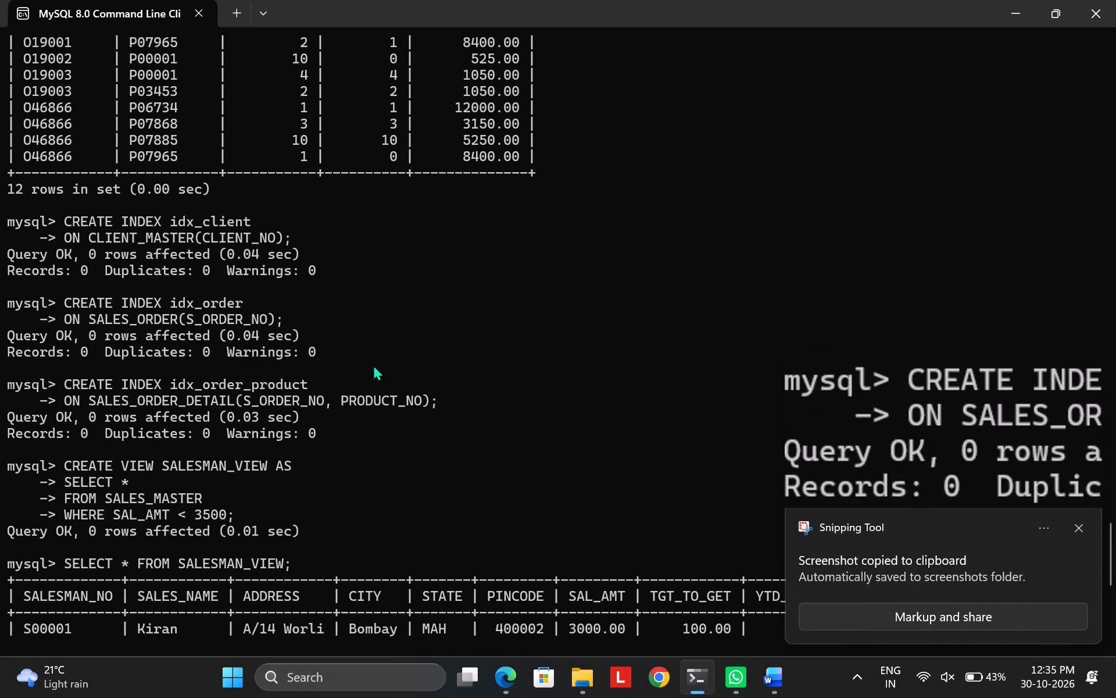
left_click(772, 683)
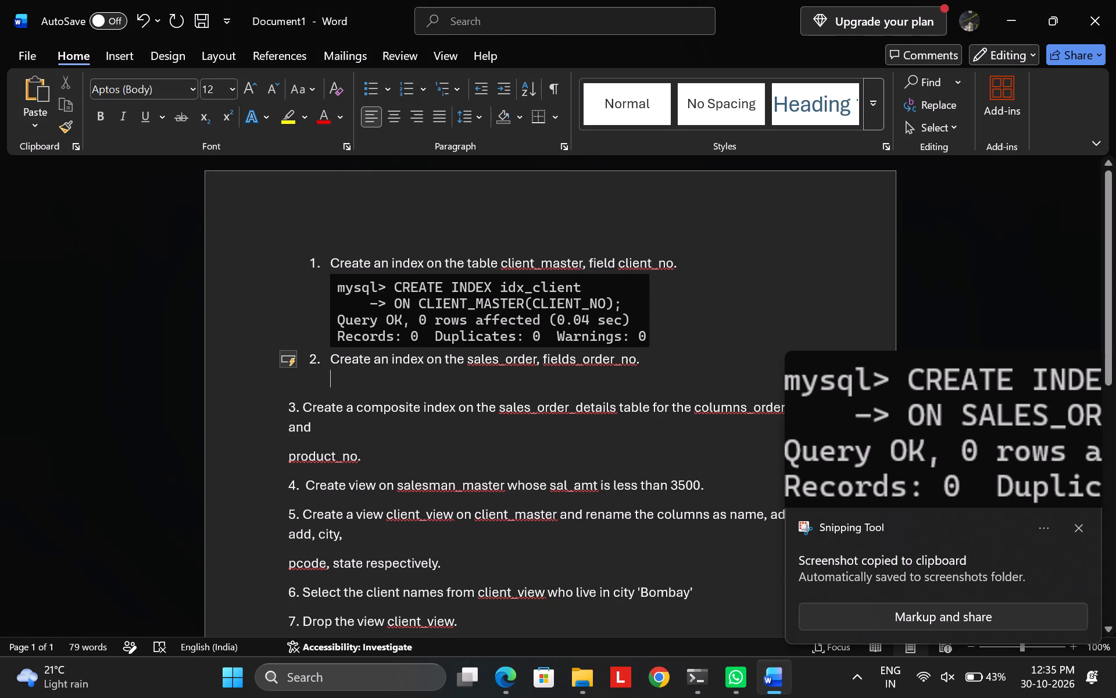
key("ctrl+v")
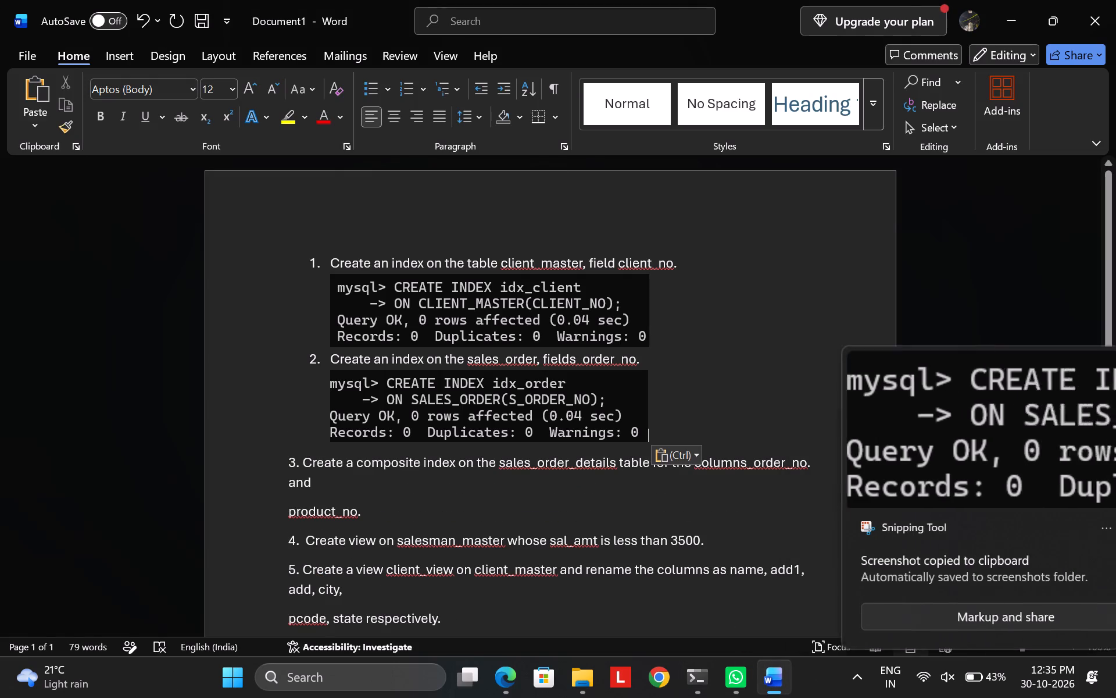
Snip the idx_order_product query with its output from the MySQL terminal and paste it on a new unnumbered line under question 3's "and" in Word.
key("alt+Tab")
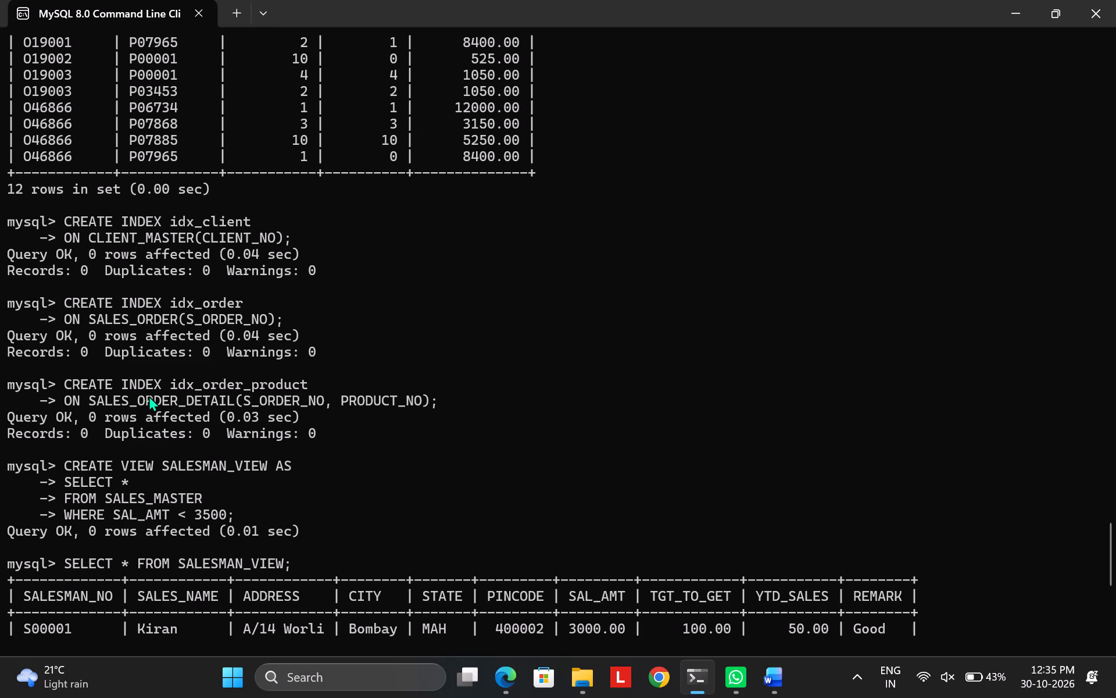
key("shift+super+s")
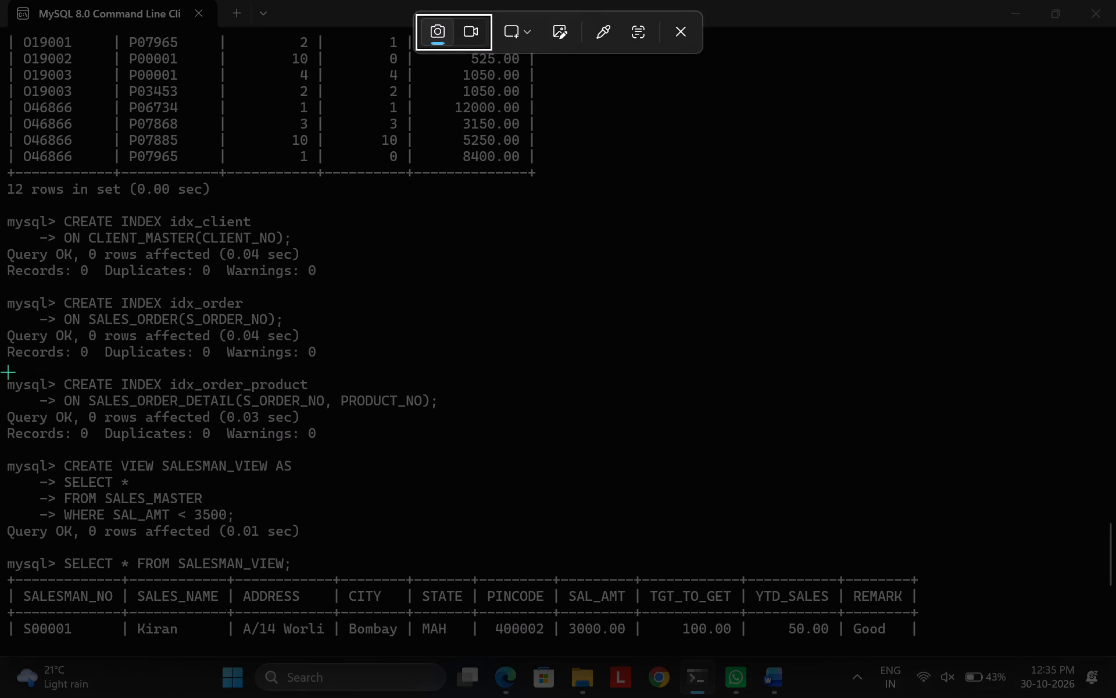
left_click_drag(6, 370, 439, 454)
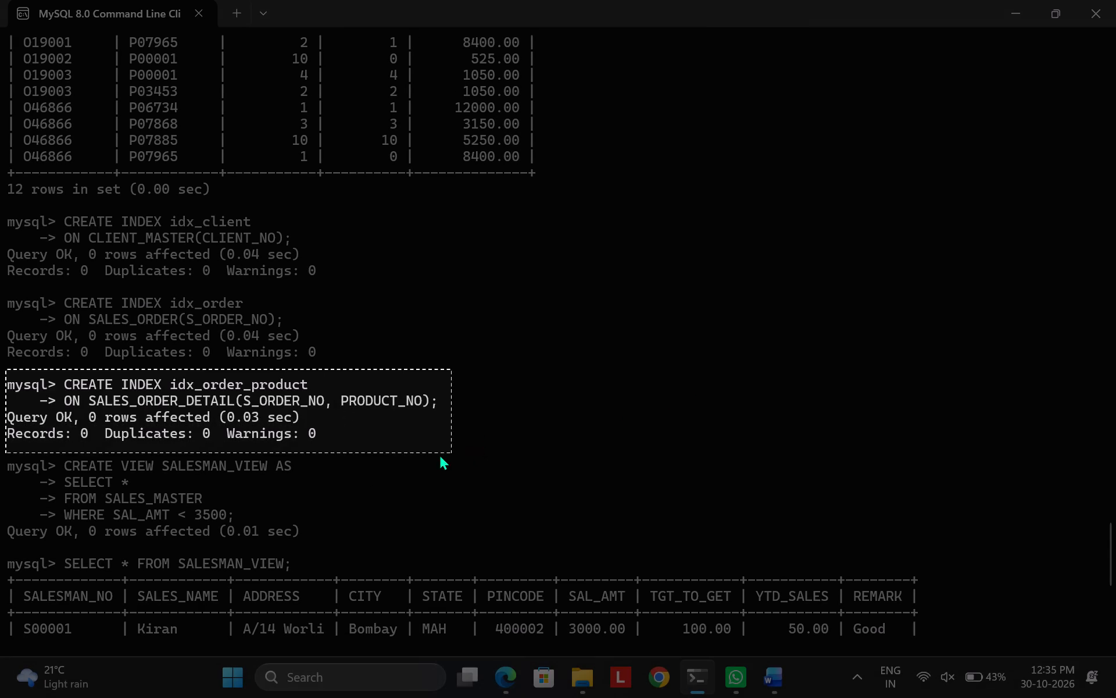
left_click_drag(439, 454, 477, 454)
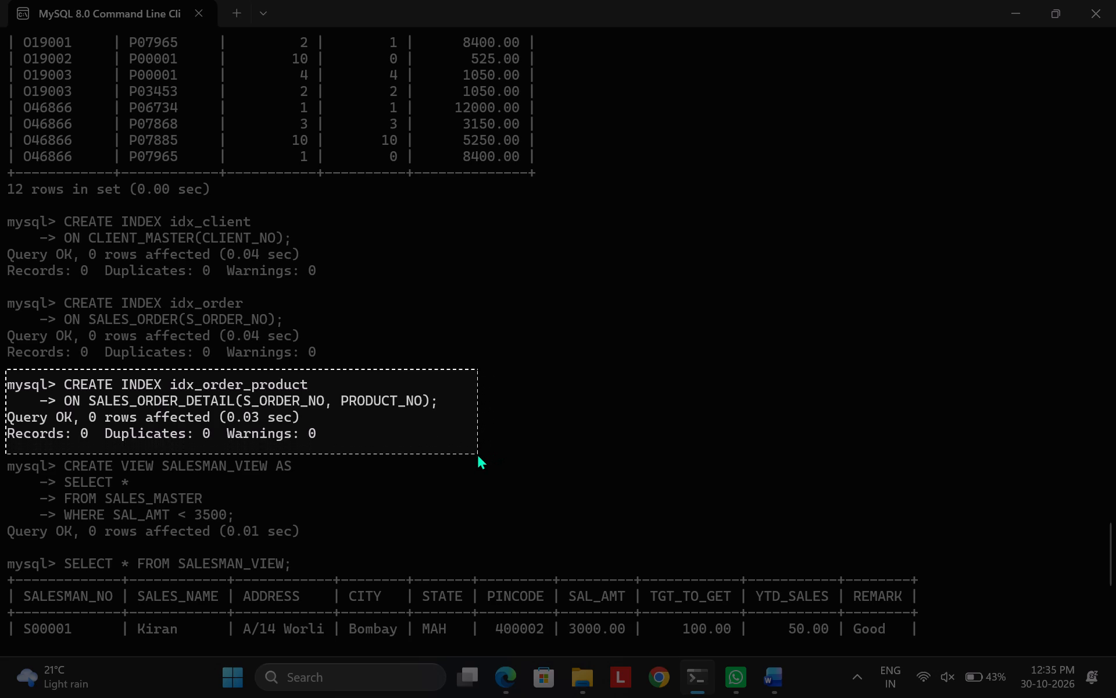
left_click_drag(477, 454, 462, 444)
key("alt+Tab")
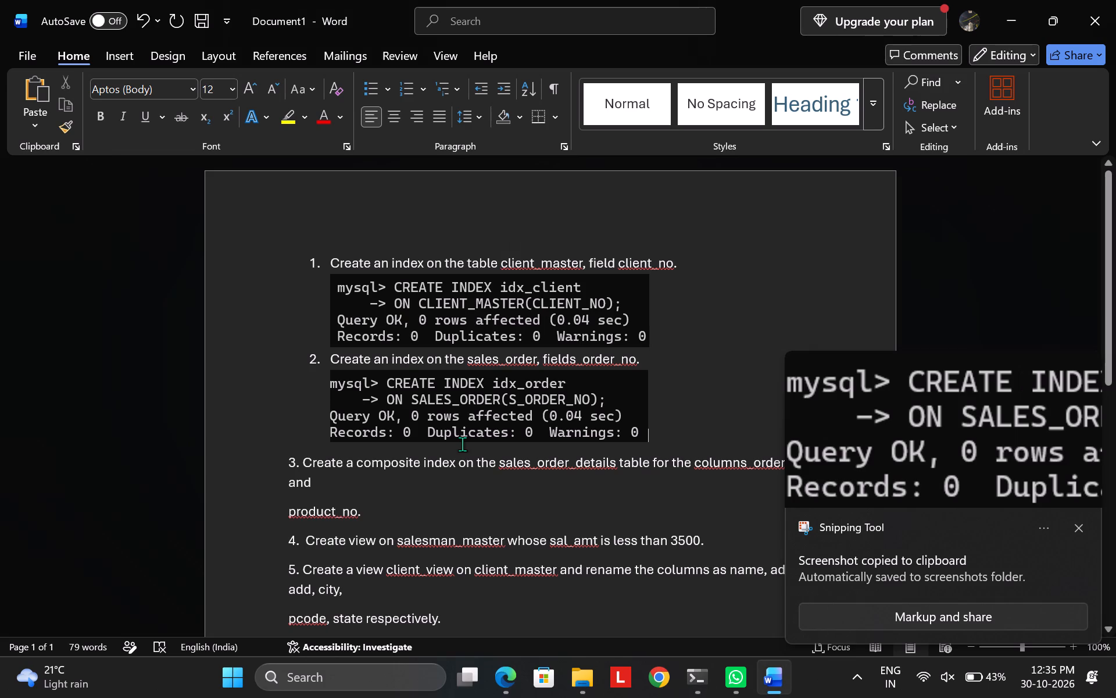
left_click(337, 491)
key("Return")
key("BackSpace")
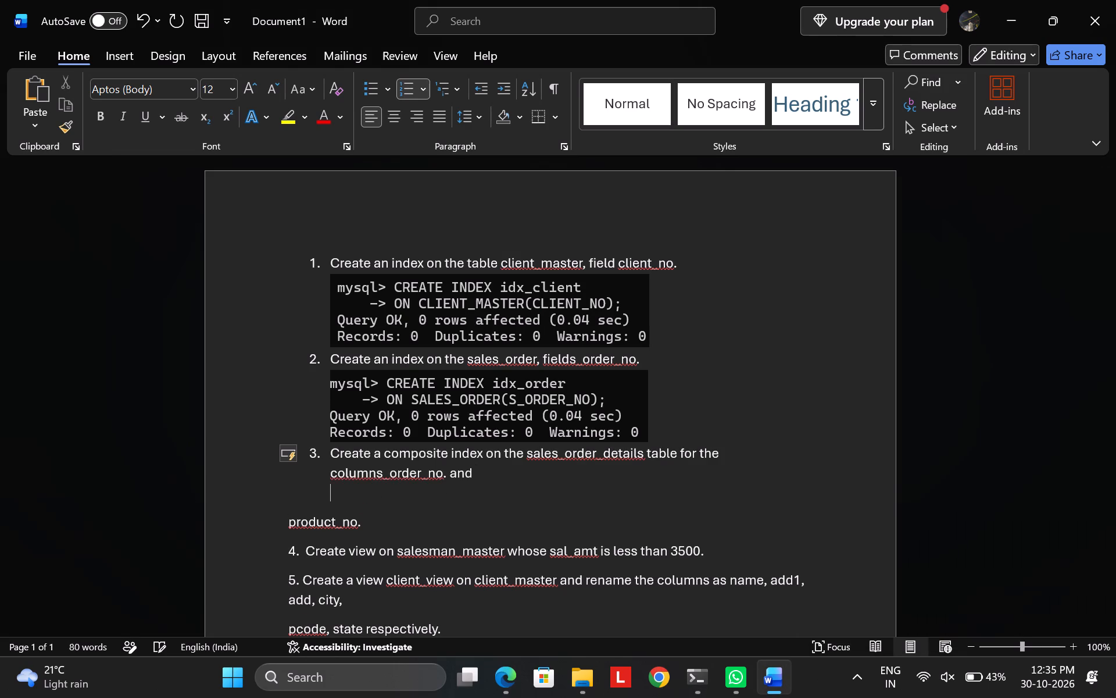
key("ctrl+v")
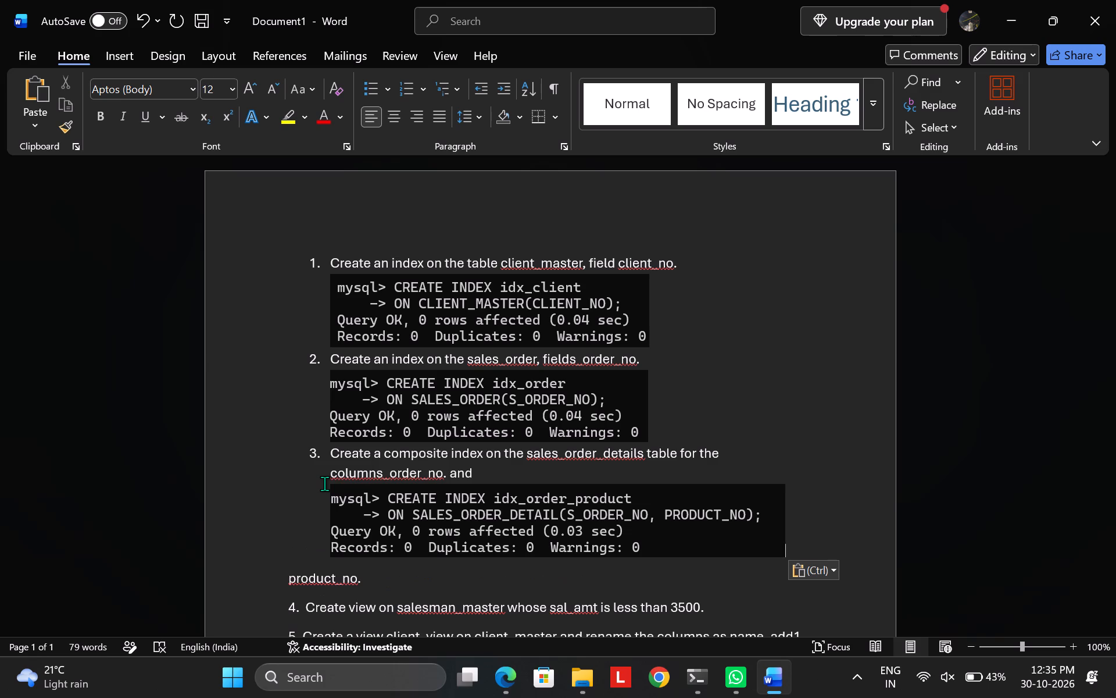
Delete the stray "product_no." line below the idx_order_product screenshot and add "product_no." to the end of question 3's text.
left_click(370, 582)
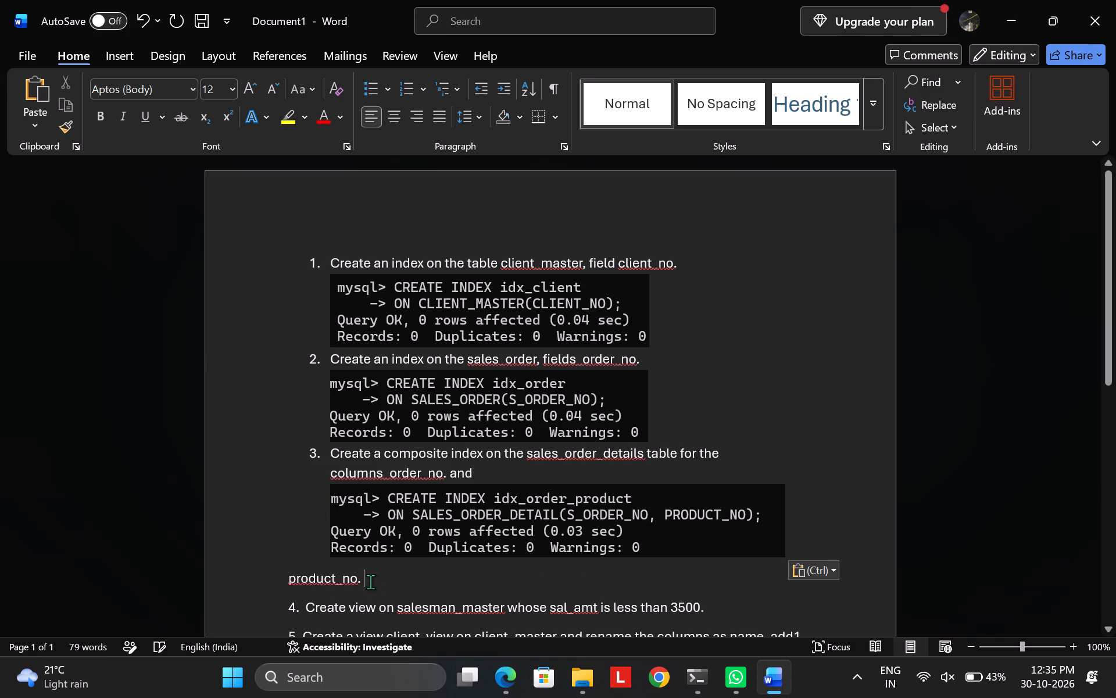
key("BackSpace")
key("BackSpace")
key("BackSpace")
key("BackSpace")
key("BackSpace")
key("BackSpace")
key("BackSpace")
key("BackSpace")
key("BackSpace")
key("BackSpace")
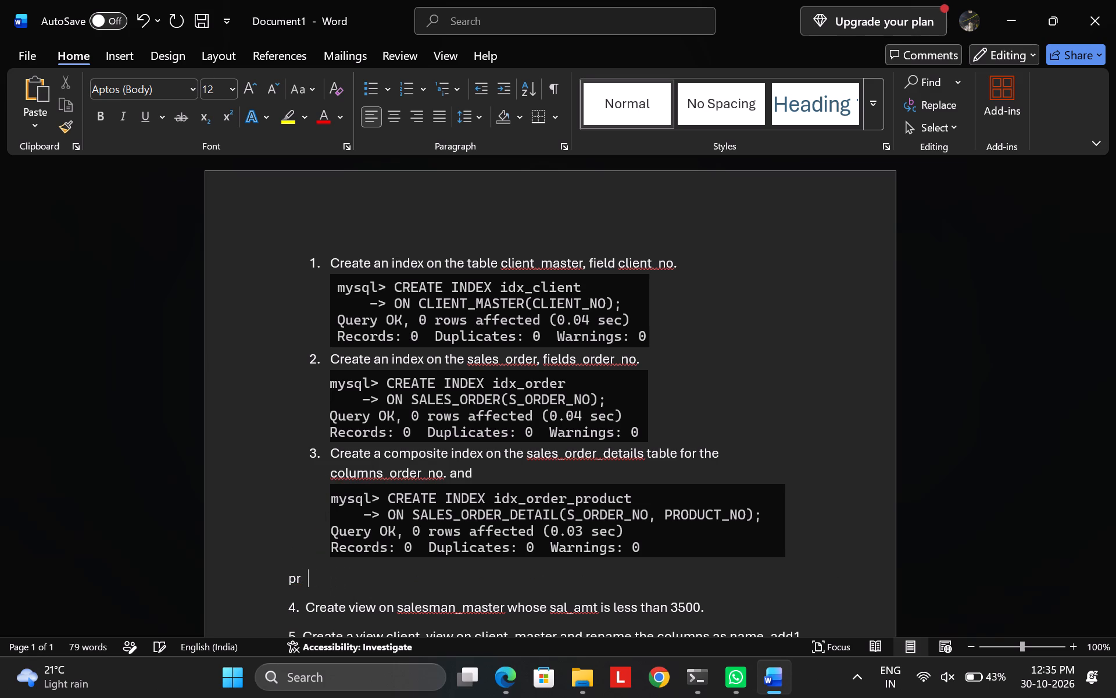
key("BackSpace")
key("BackSpace")
key("BackSpace")
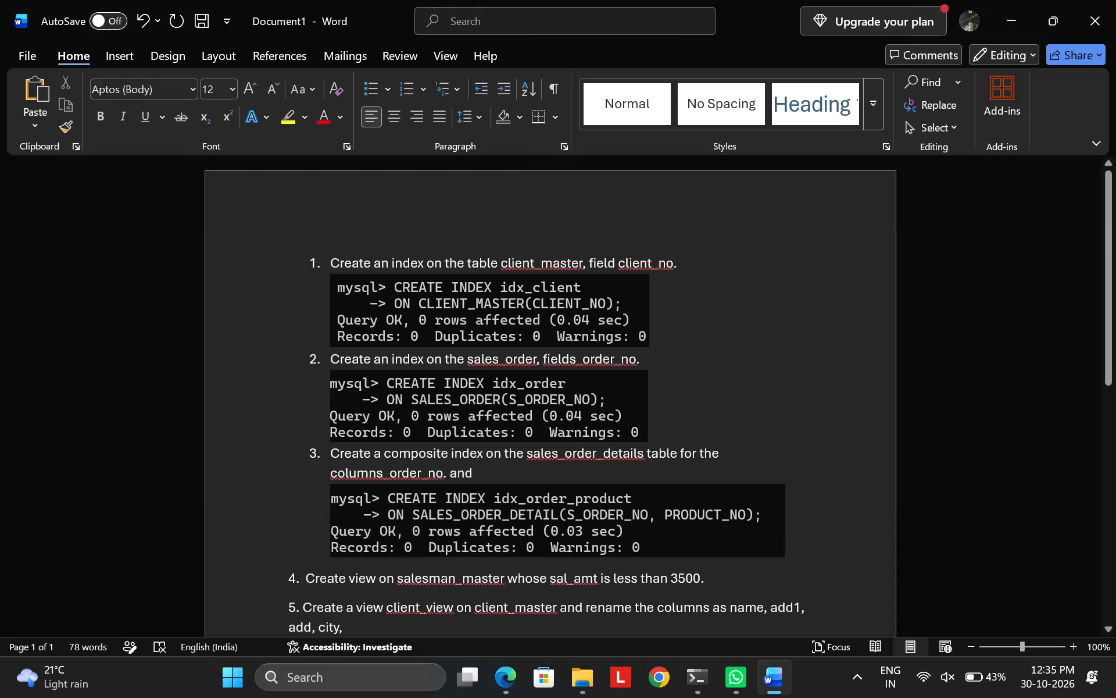
left_click(485, 478)
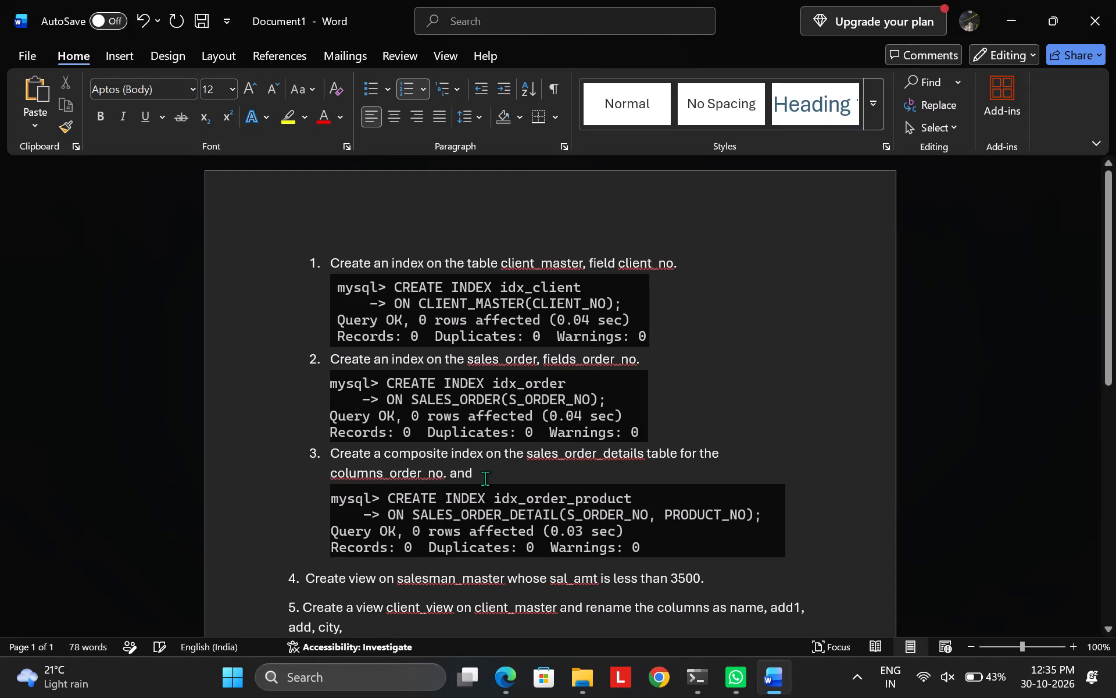
type("product")
type("_no")
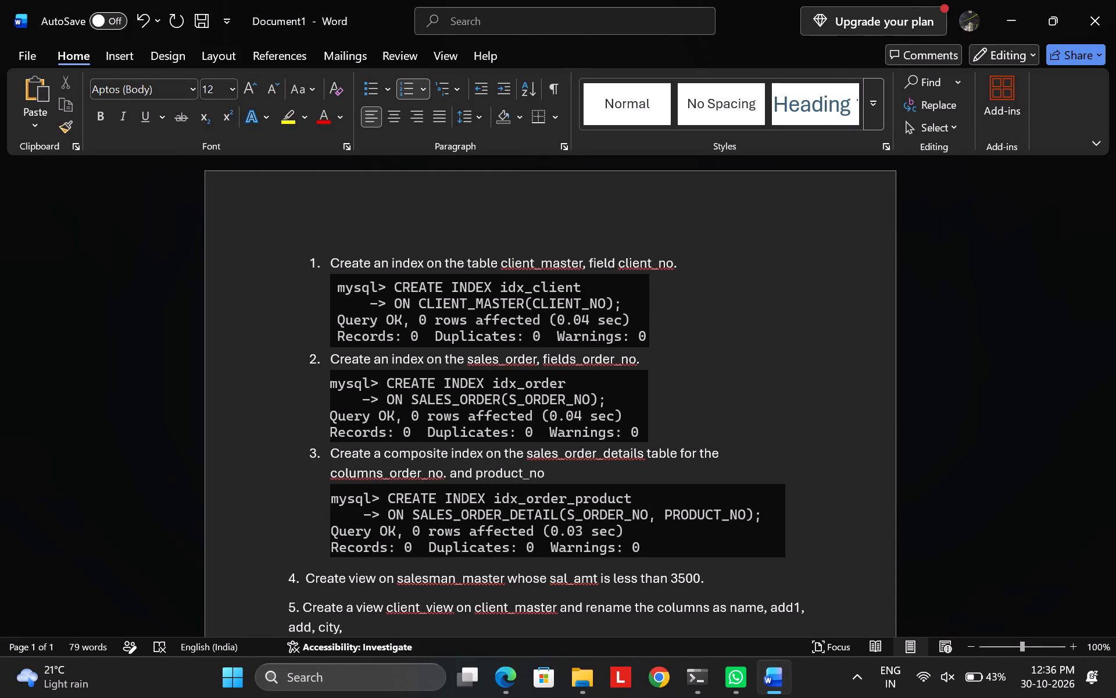
key("period")
scroll(485, 478, "down", 1)
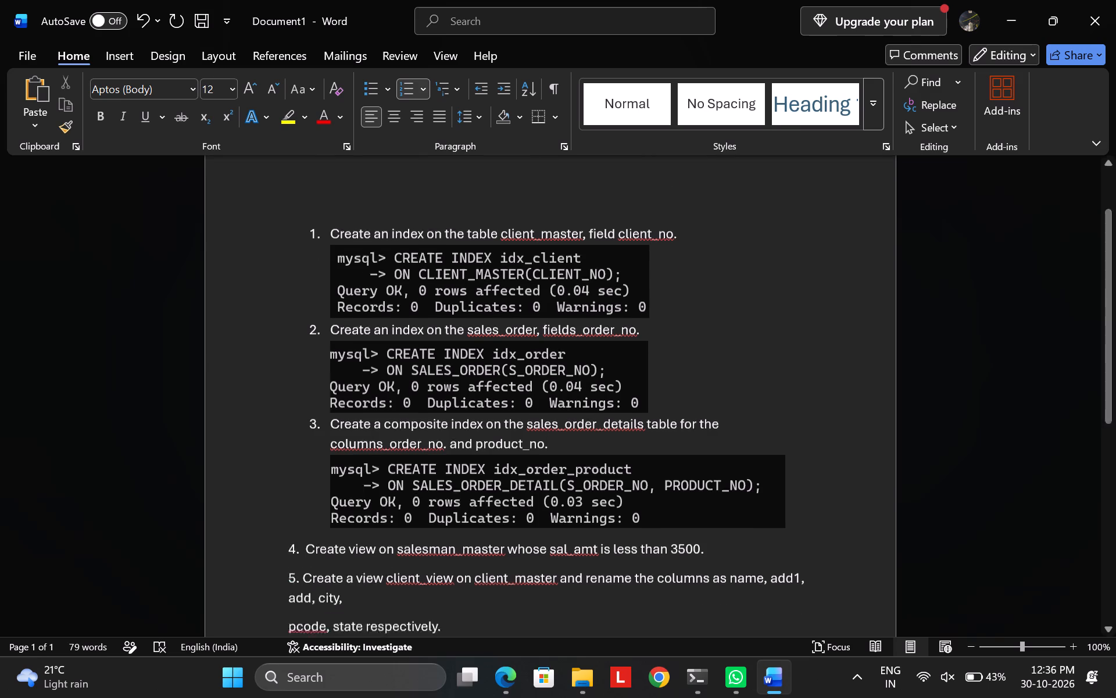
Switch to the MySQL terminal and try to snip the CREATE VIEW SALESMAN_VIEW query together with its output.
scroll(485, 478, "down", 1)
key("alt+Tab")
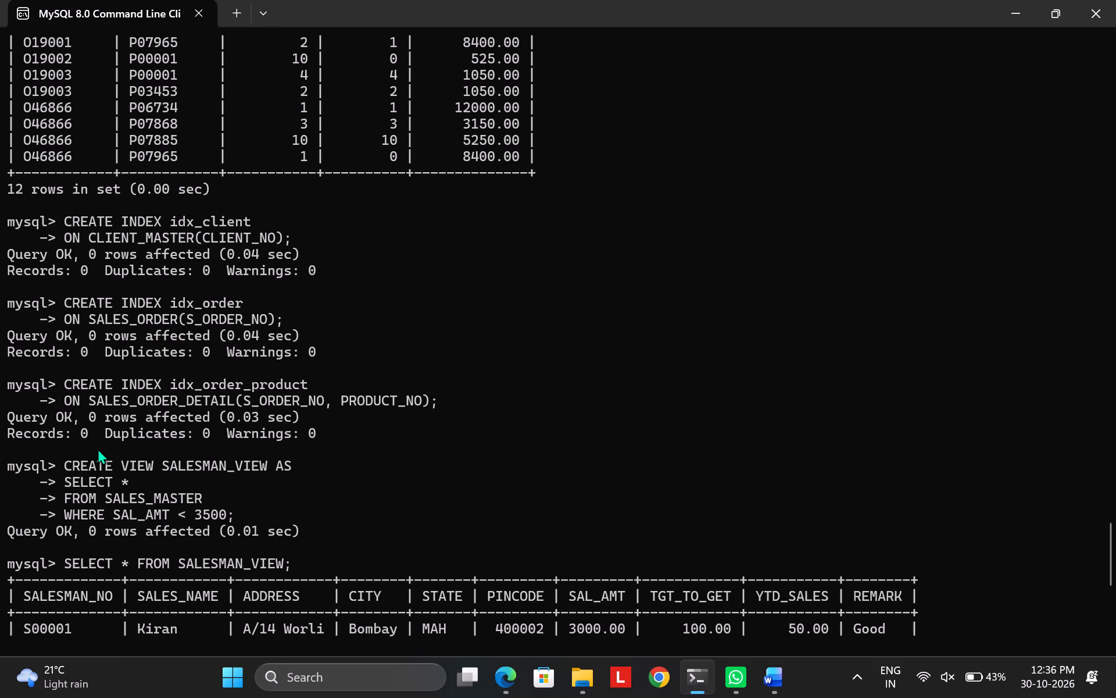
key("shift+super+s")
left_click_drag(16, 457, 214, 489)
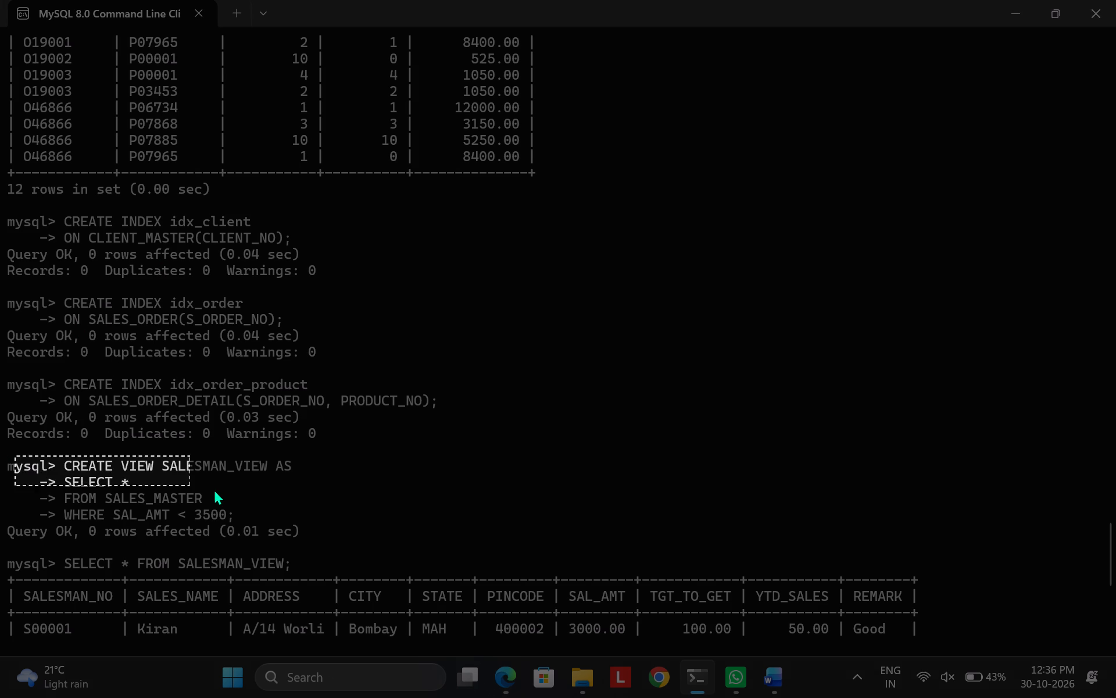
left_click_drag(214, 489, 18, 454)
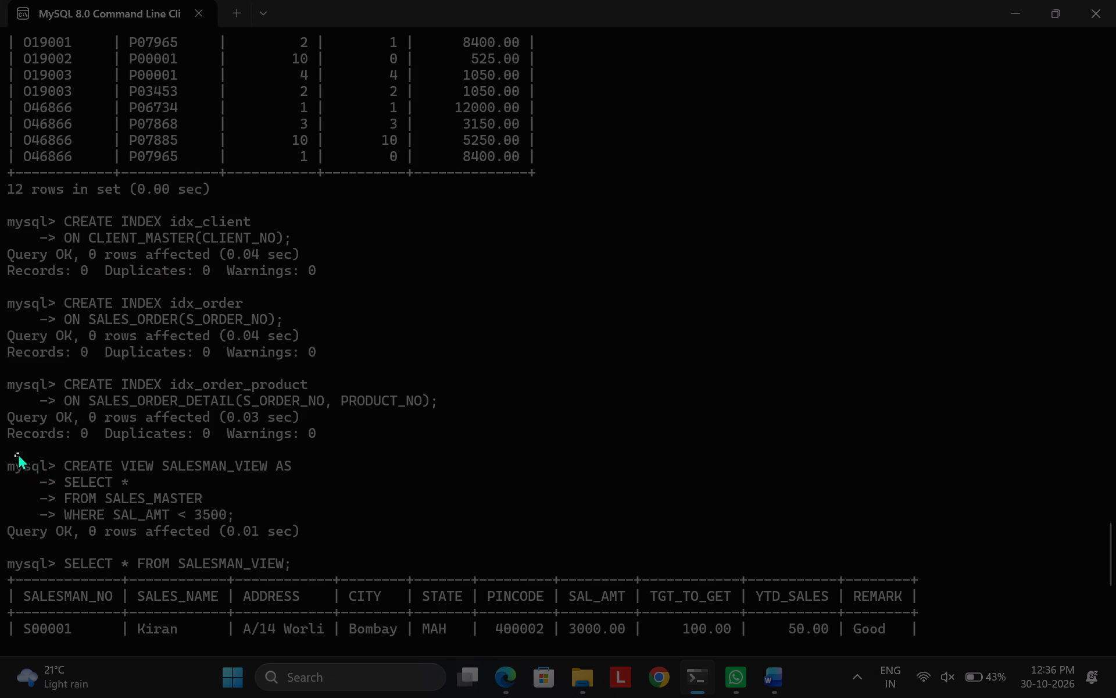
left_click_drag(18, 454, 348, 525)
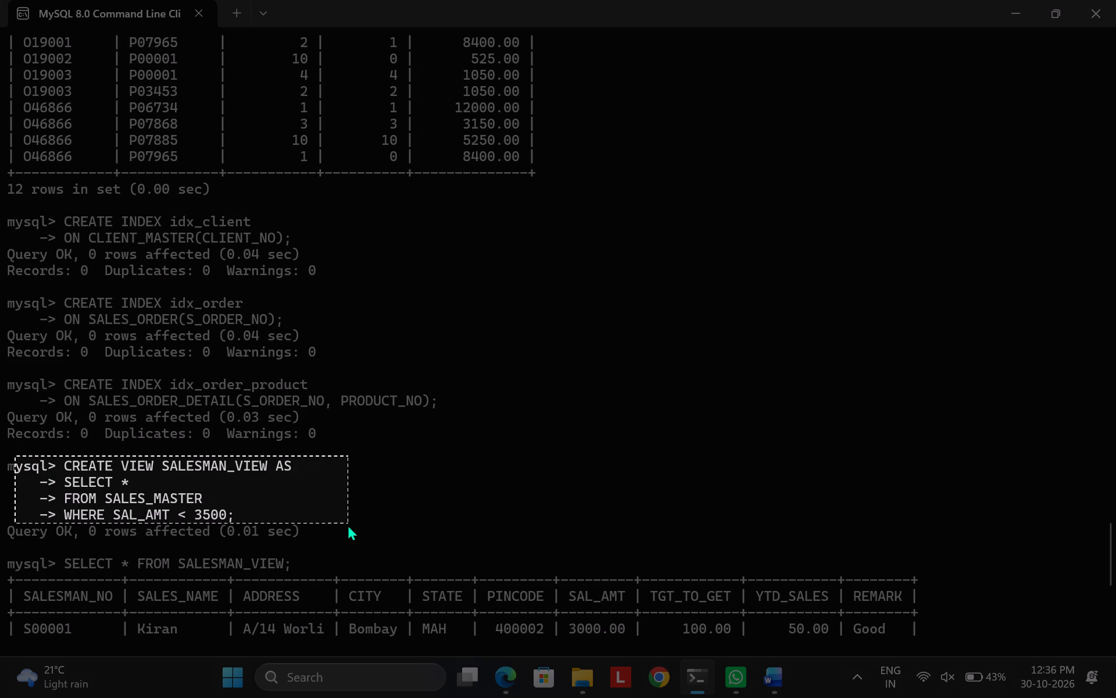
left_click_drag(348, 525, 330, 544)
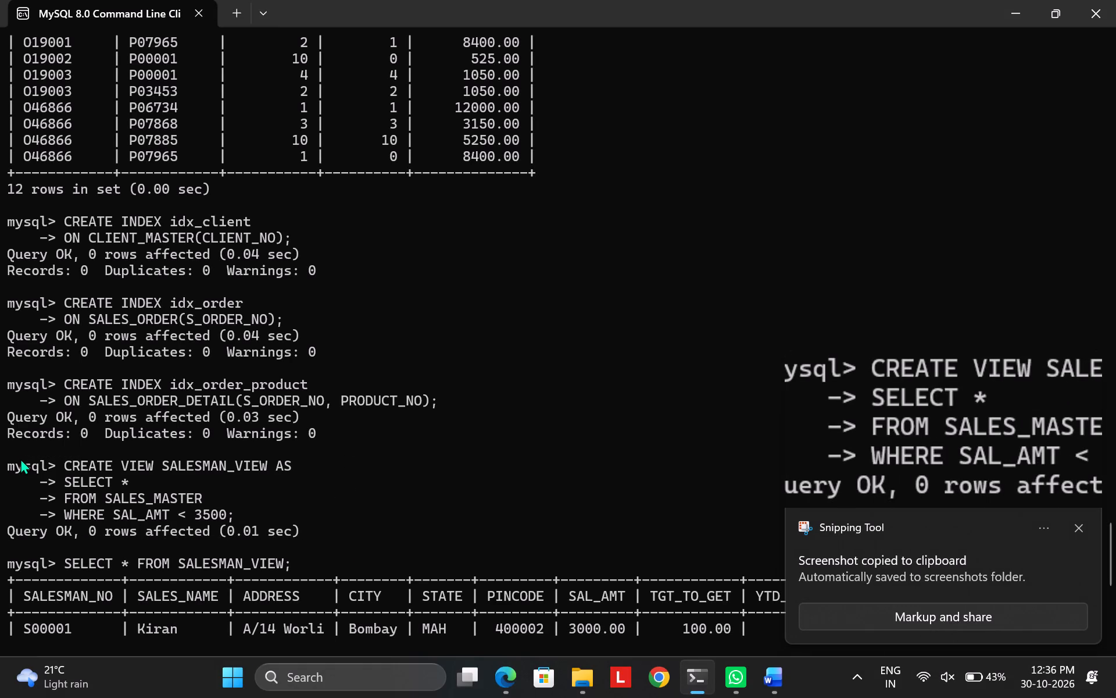
Snip the complete CREATE VIEW SALESMAN_VIEW query with its output and paste it on a new unnumbered line below question 4 in Word.
key("shift+super+s")
left_click_drag(7, 444, 329, 537)
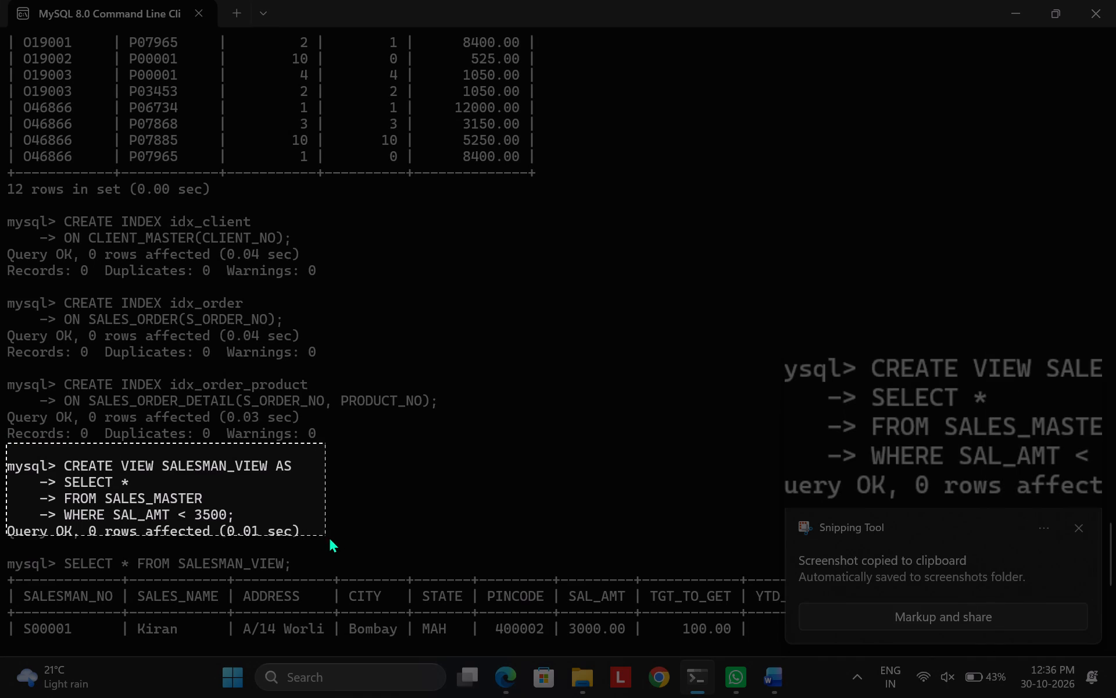
left_click_drag(329, 537, 318, 541)
left_click_drag(318, 541, 314, 544)
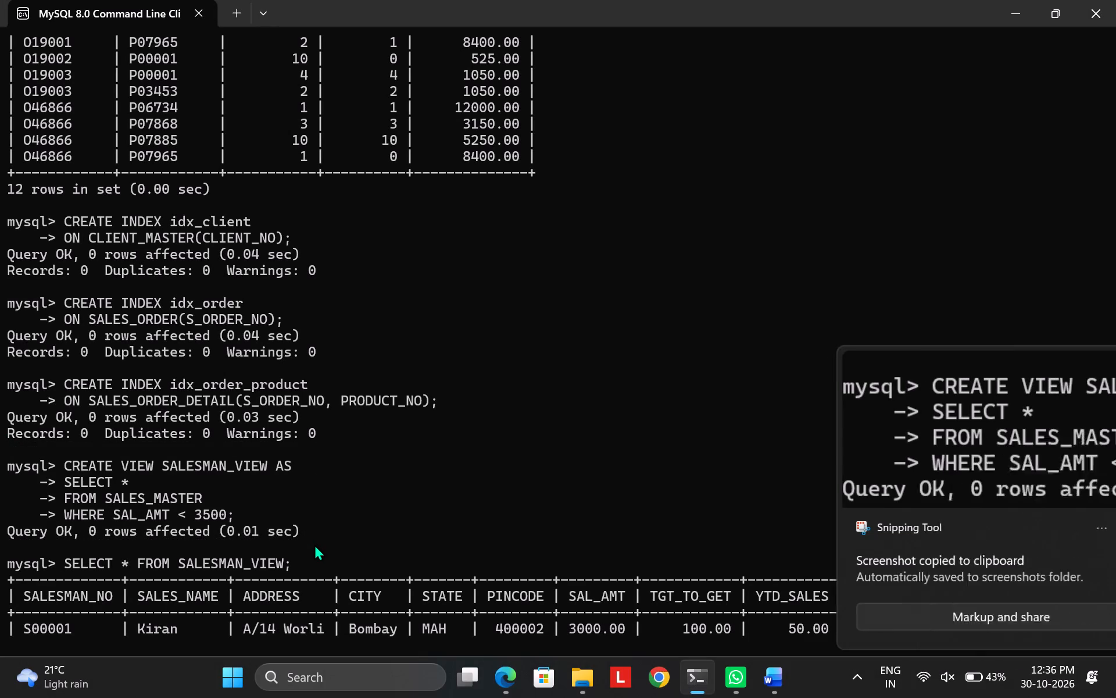
left_click(776, 686)
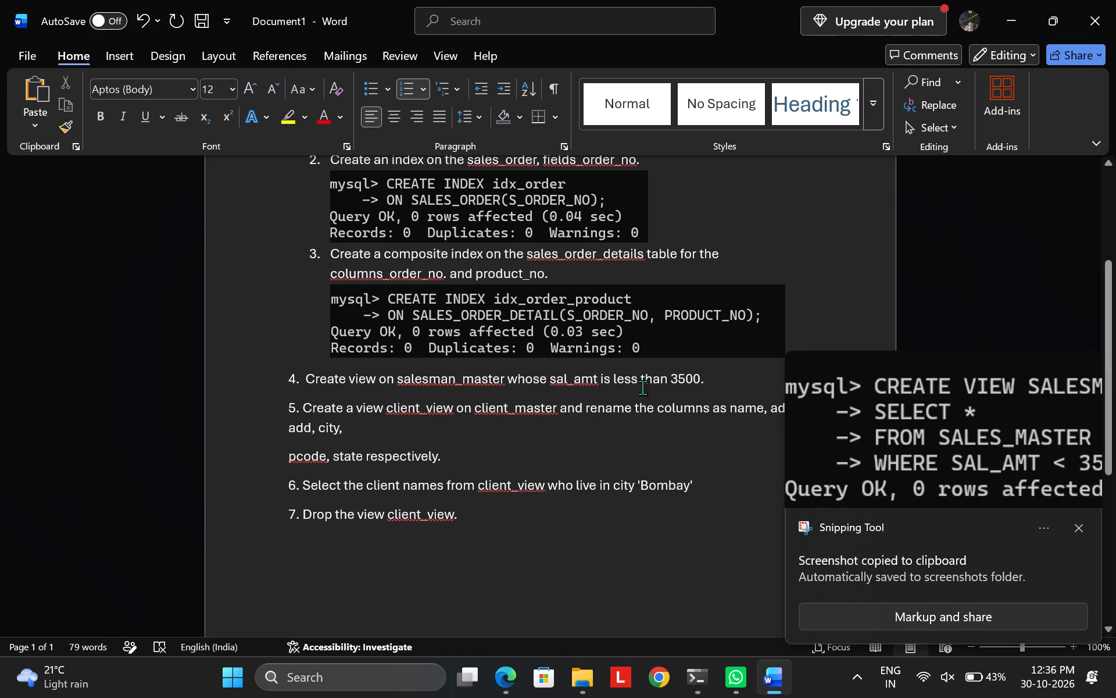
left_click(709, 374)
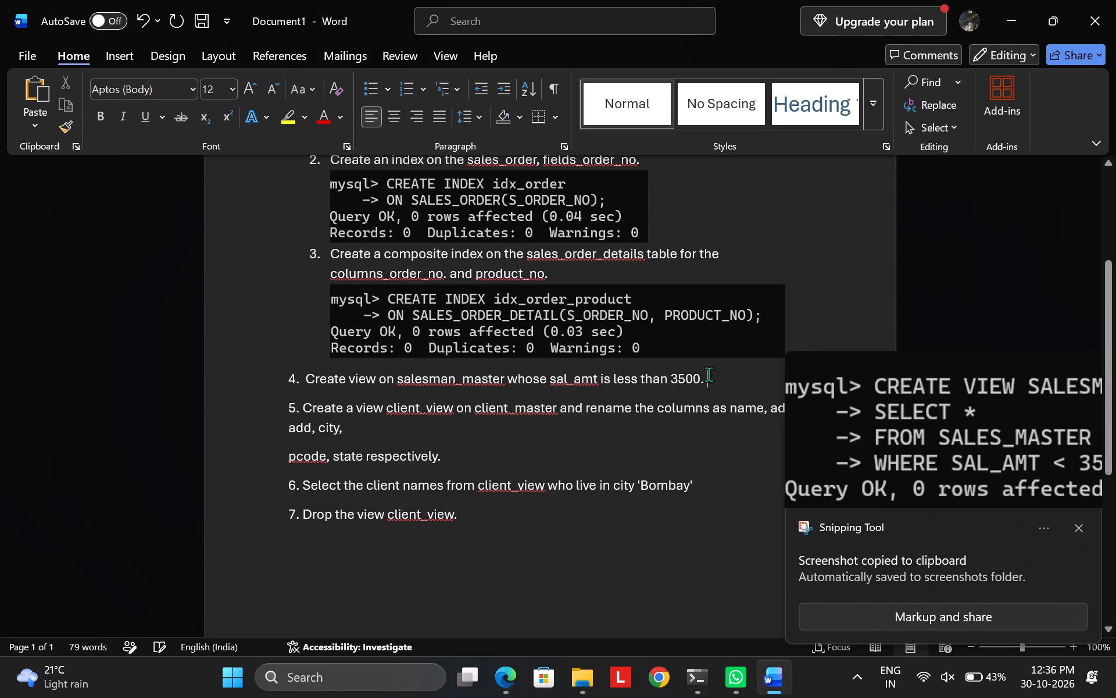
key("Return")
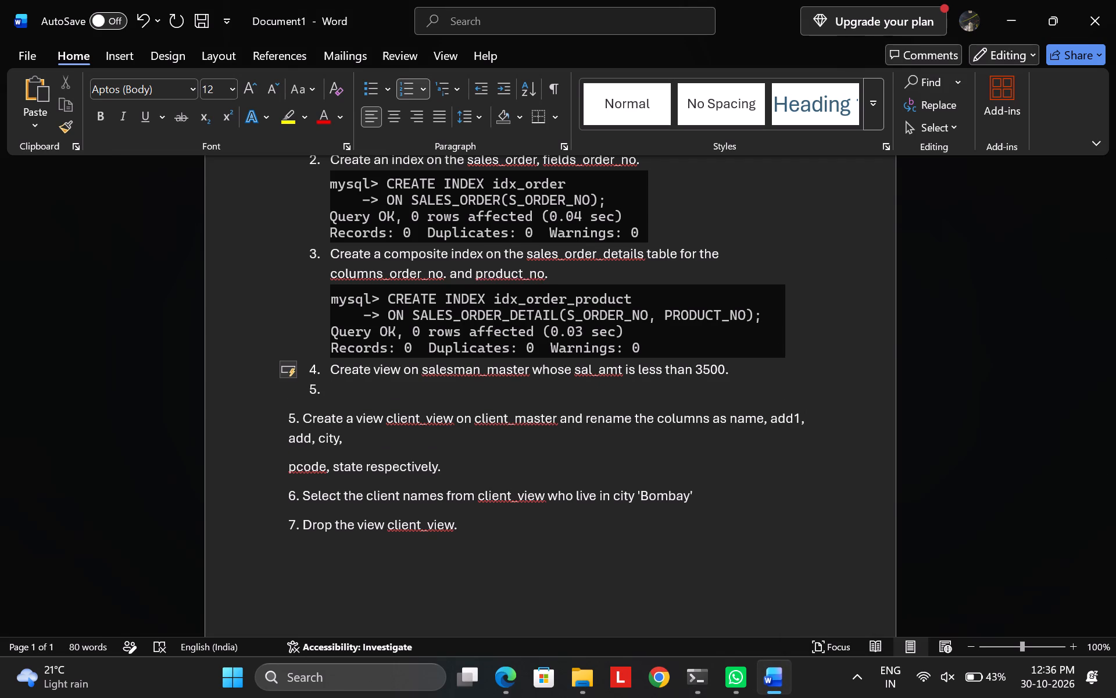
key("BackSpace")
key("ctrl+v")
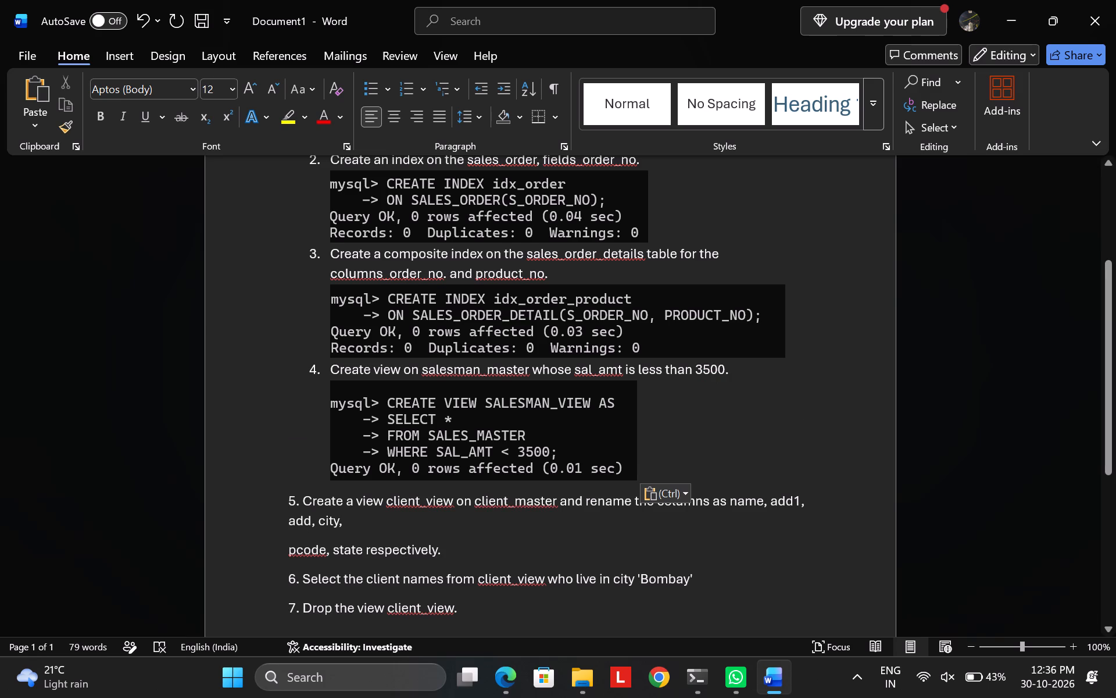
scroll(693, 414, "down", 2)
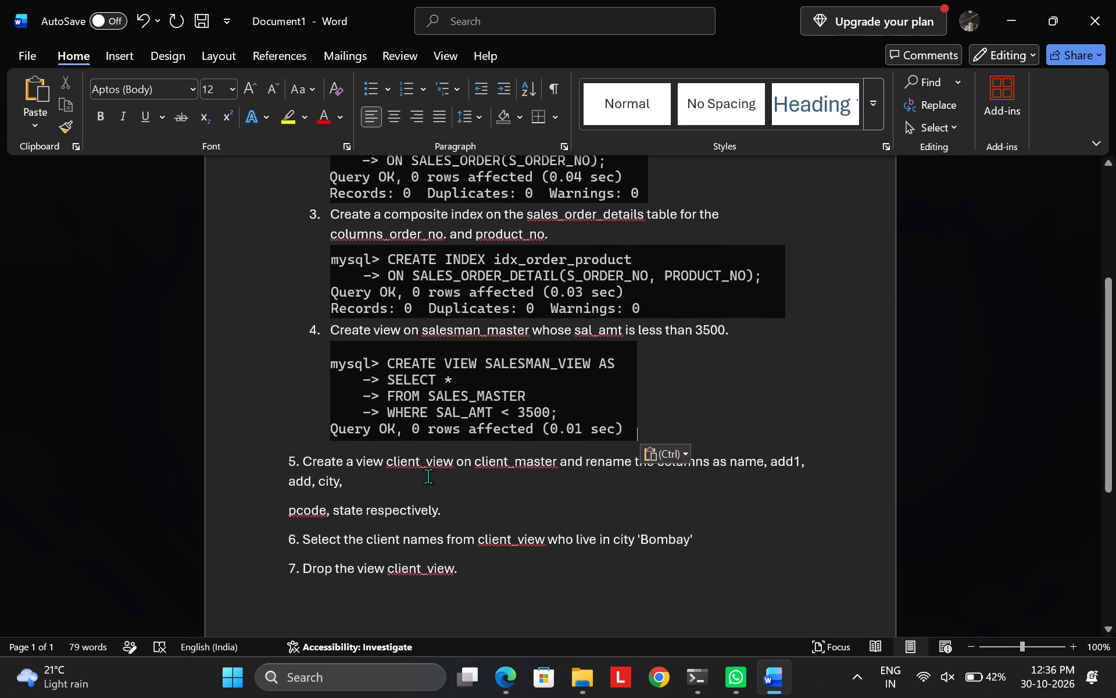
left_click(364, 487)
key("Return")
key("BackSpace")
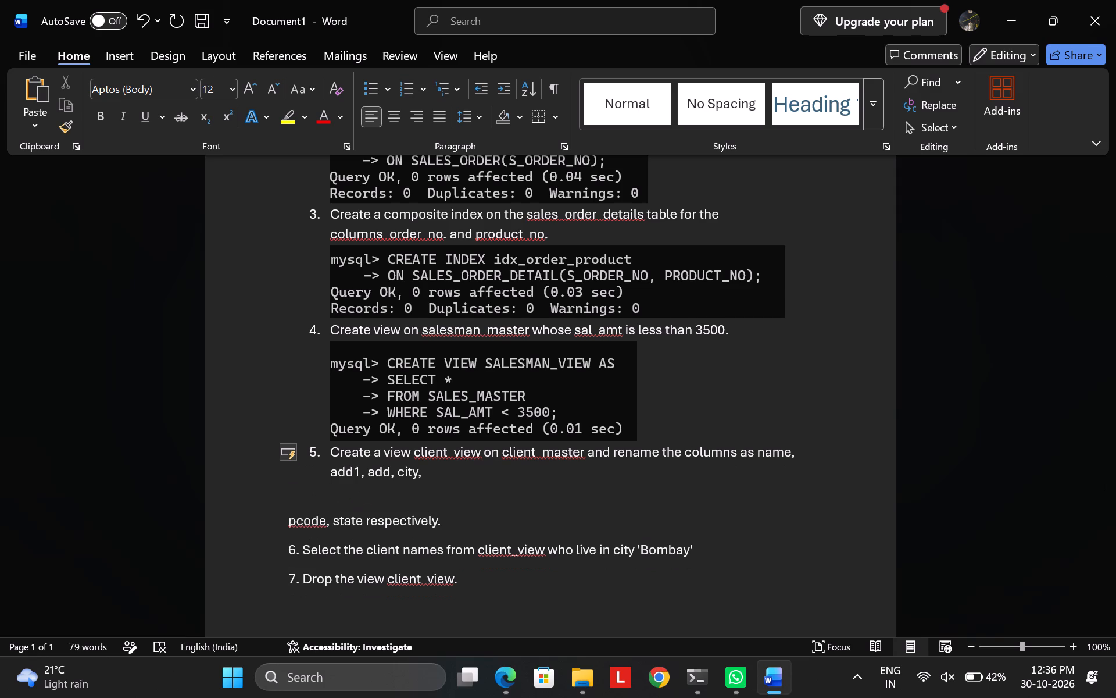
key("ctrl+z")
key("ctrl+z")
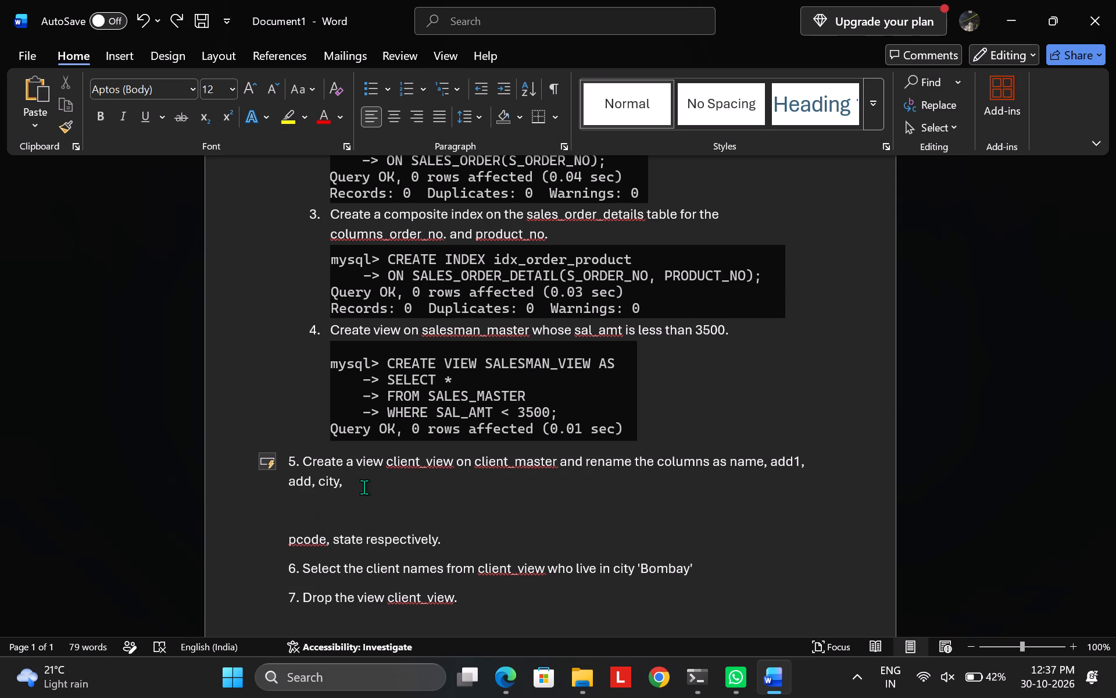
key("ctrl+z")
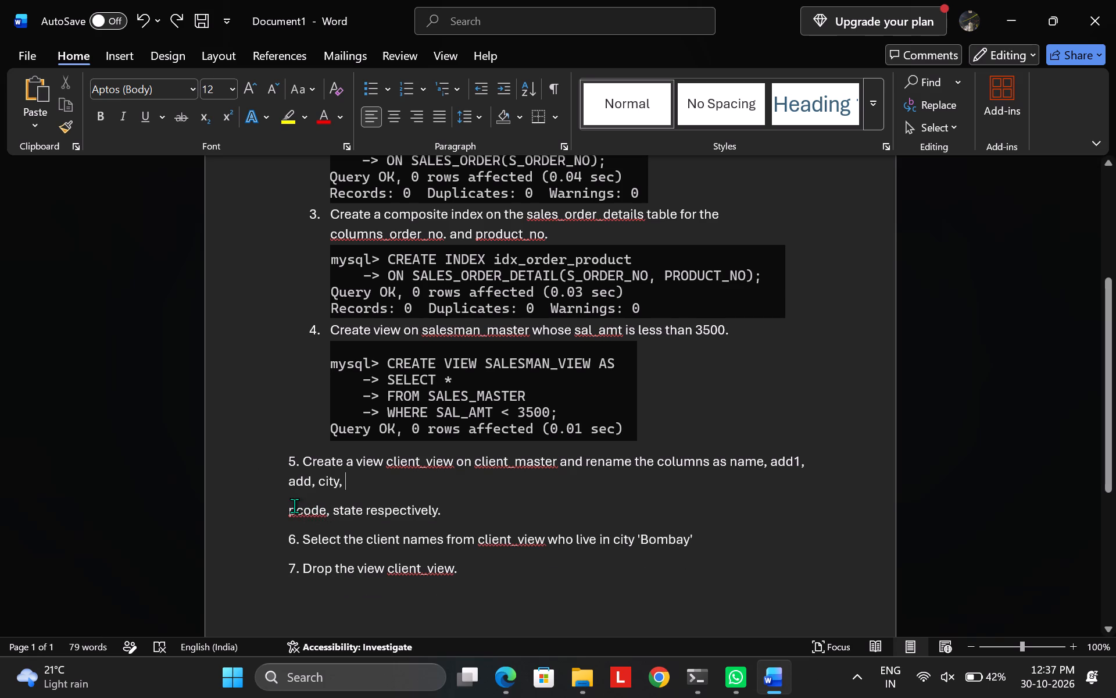
Join the separate "pcode, state respectively." line to the end of question 5 and add an empty line below the question.
left_click(291, 504)
key("BackSpace")
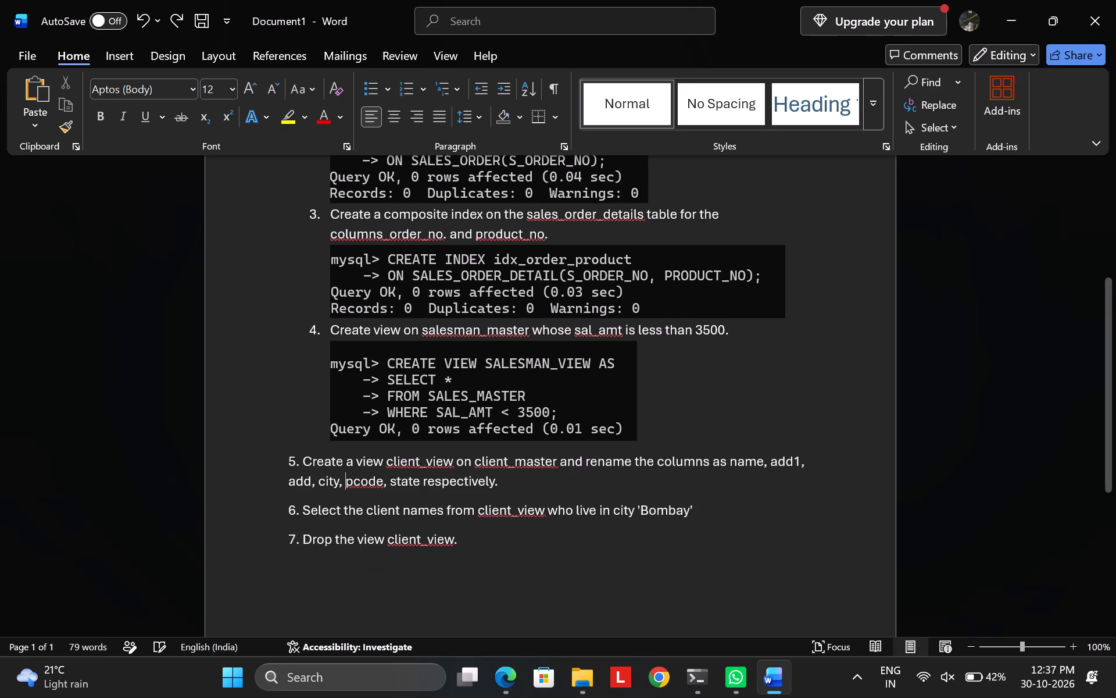
left_click(528, 475)
key("Return")
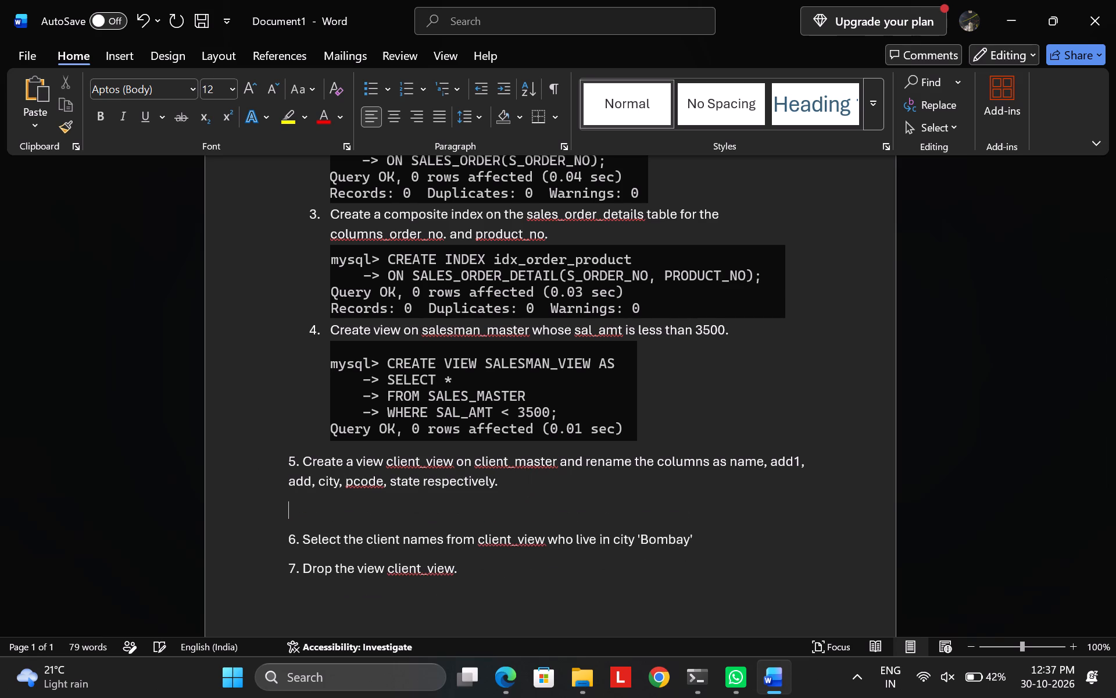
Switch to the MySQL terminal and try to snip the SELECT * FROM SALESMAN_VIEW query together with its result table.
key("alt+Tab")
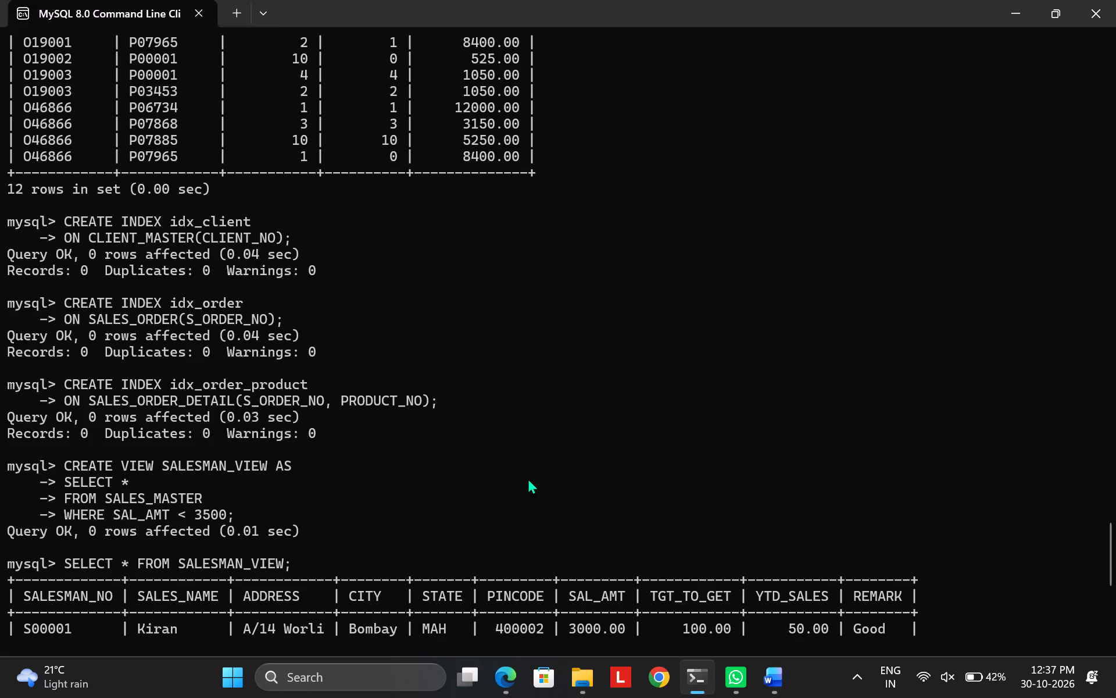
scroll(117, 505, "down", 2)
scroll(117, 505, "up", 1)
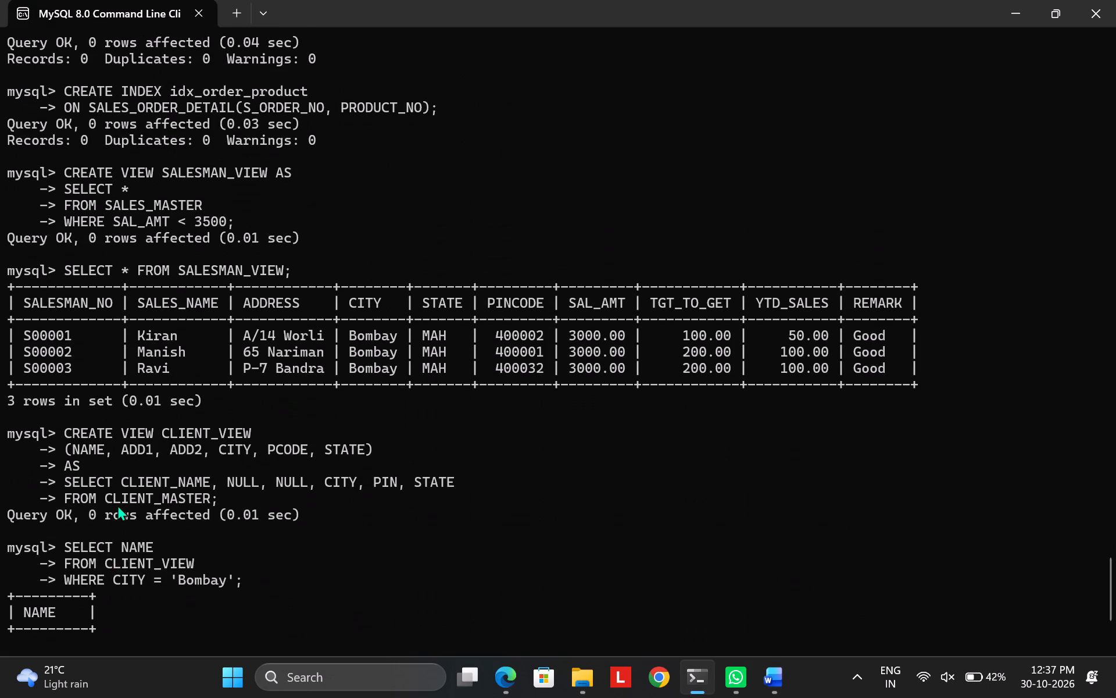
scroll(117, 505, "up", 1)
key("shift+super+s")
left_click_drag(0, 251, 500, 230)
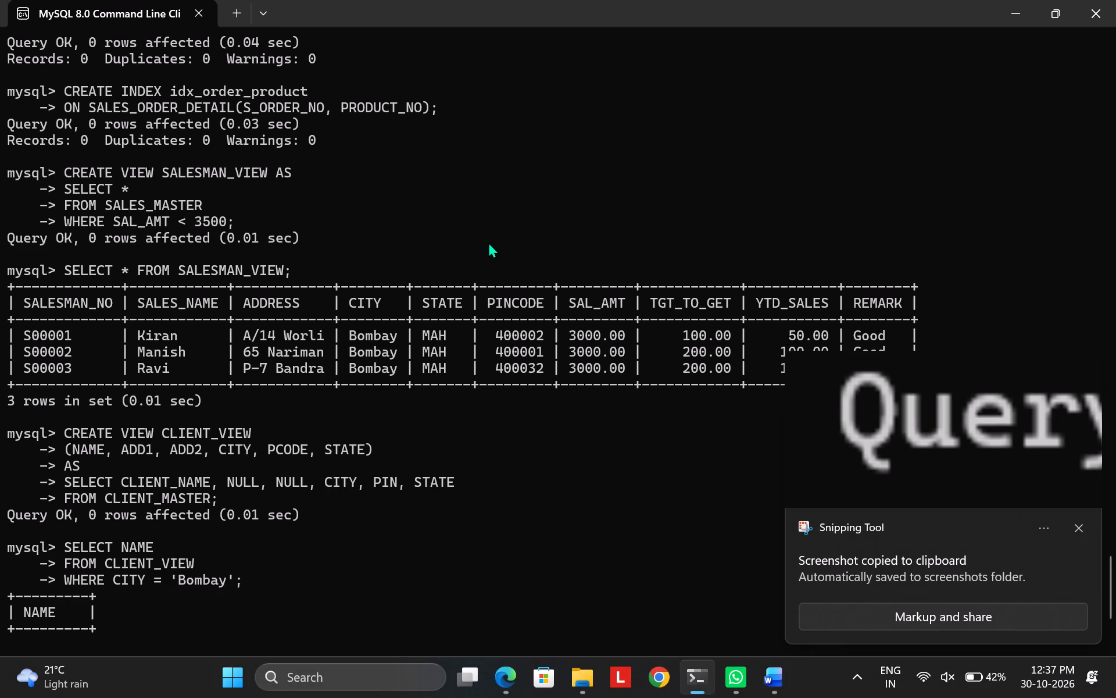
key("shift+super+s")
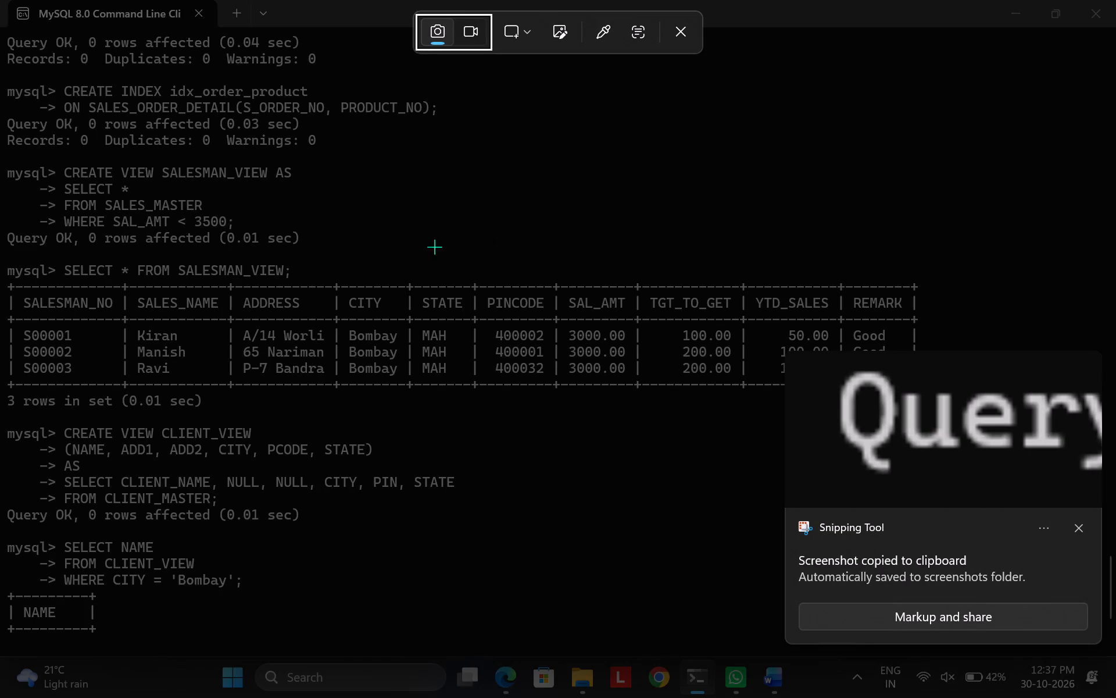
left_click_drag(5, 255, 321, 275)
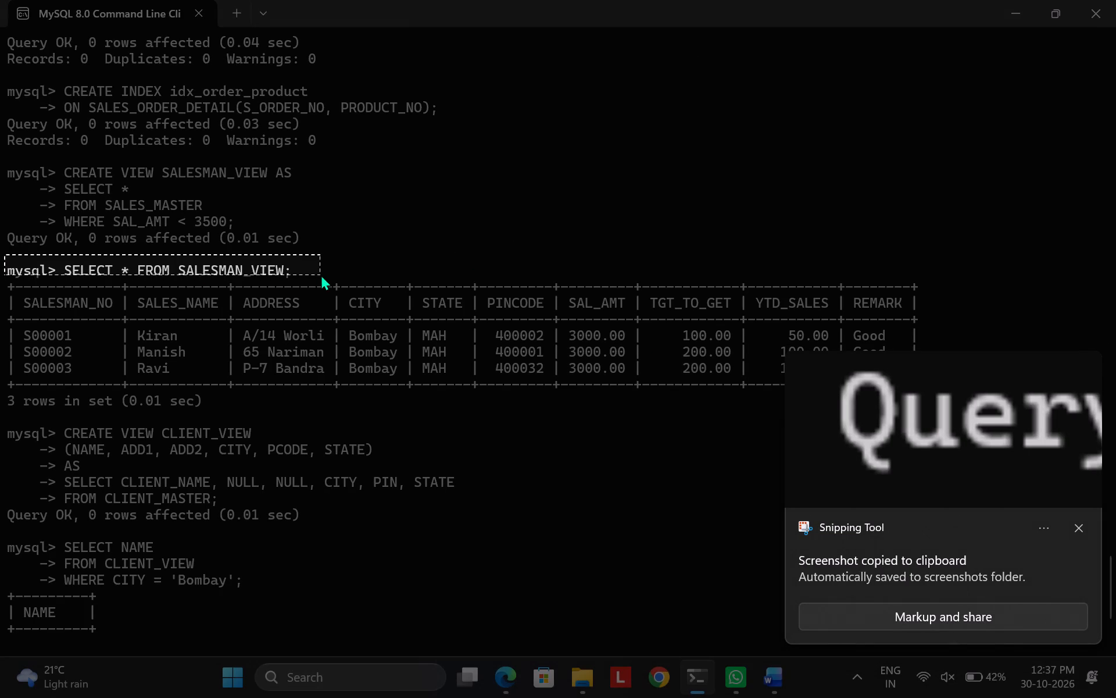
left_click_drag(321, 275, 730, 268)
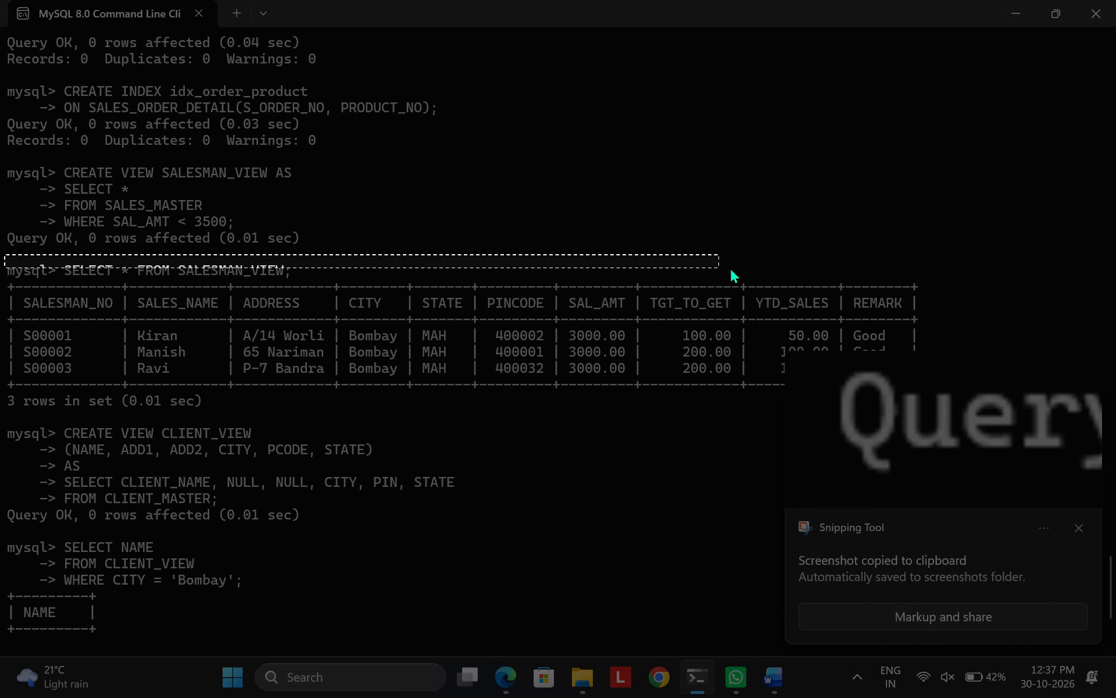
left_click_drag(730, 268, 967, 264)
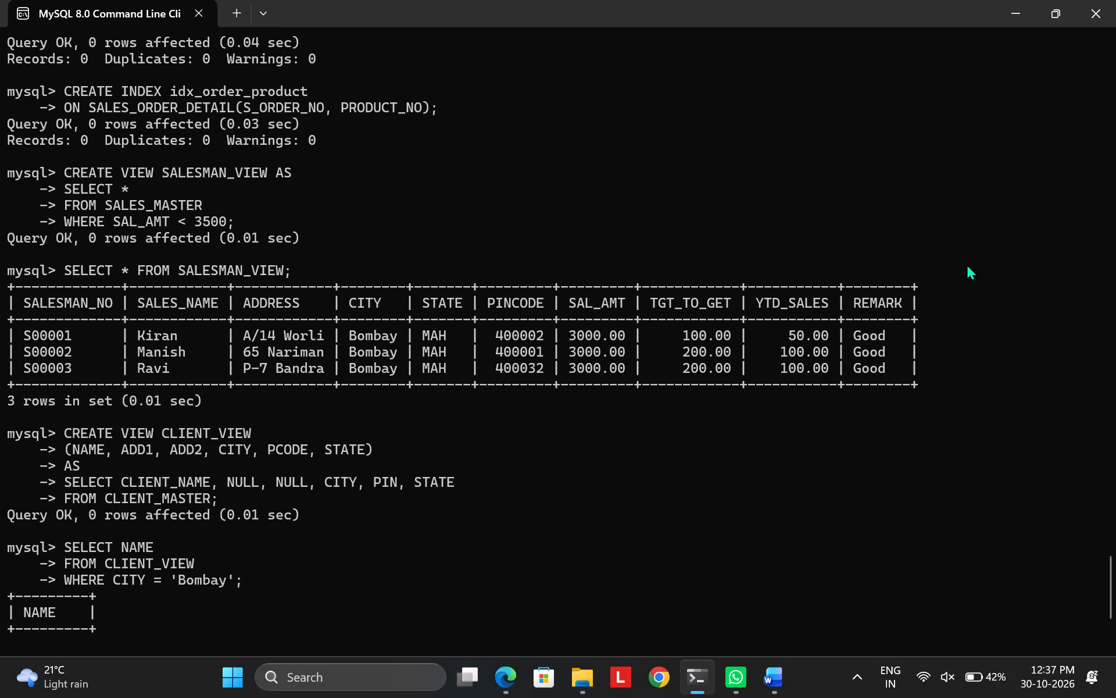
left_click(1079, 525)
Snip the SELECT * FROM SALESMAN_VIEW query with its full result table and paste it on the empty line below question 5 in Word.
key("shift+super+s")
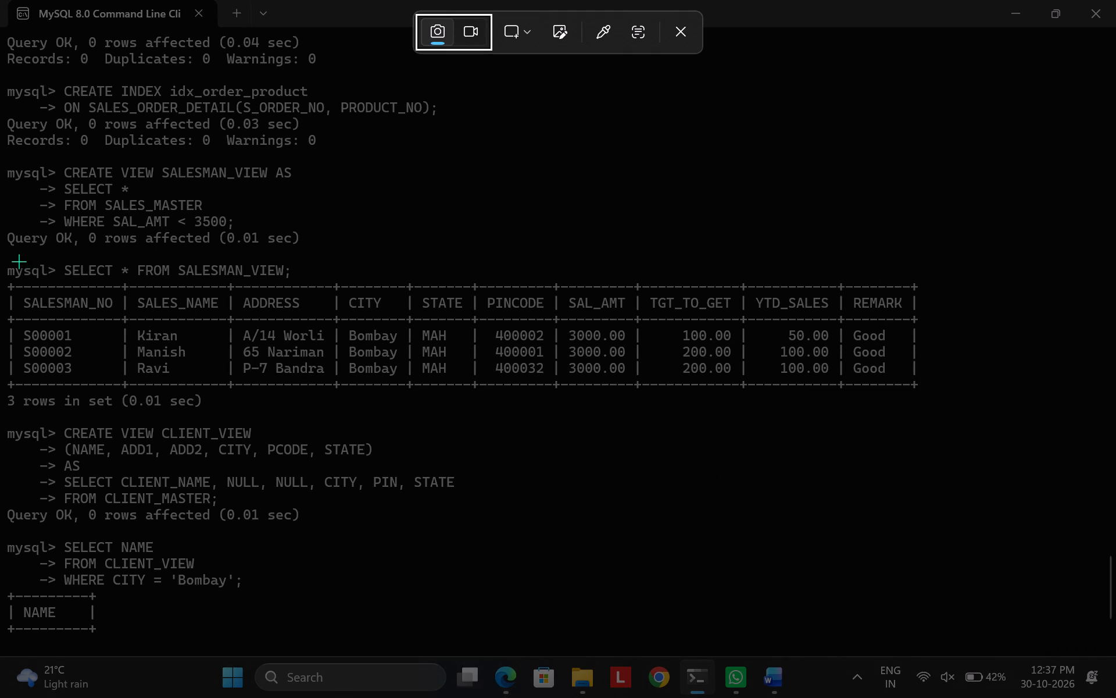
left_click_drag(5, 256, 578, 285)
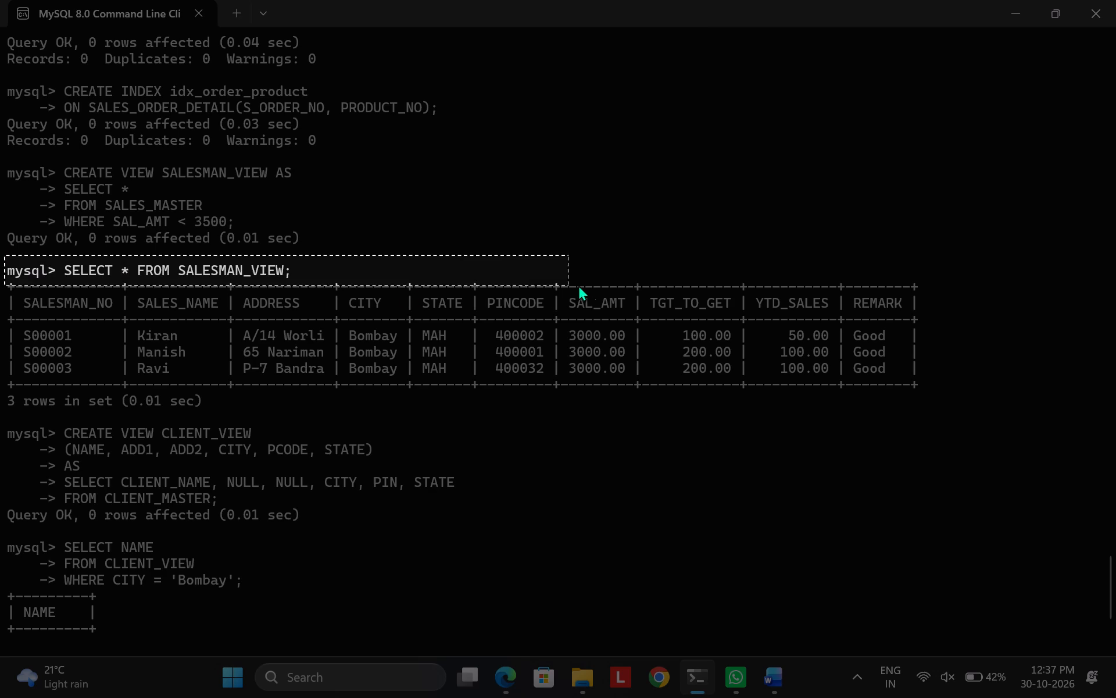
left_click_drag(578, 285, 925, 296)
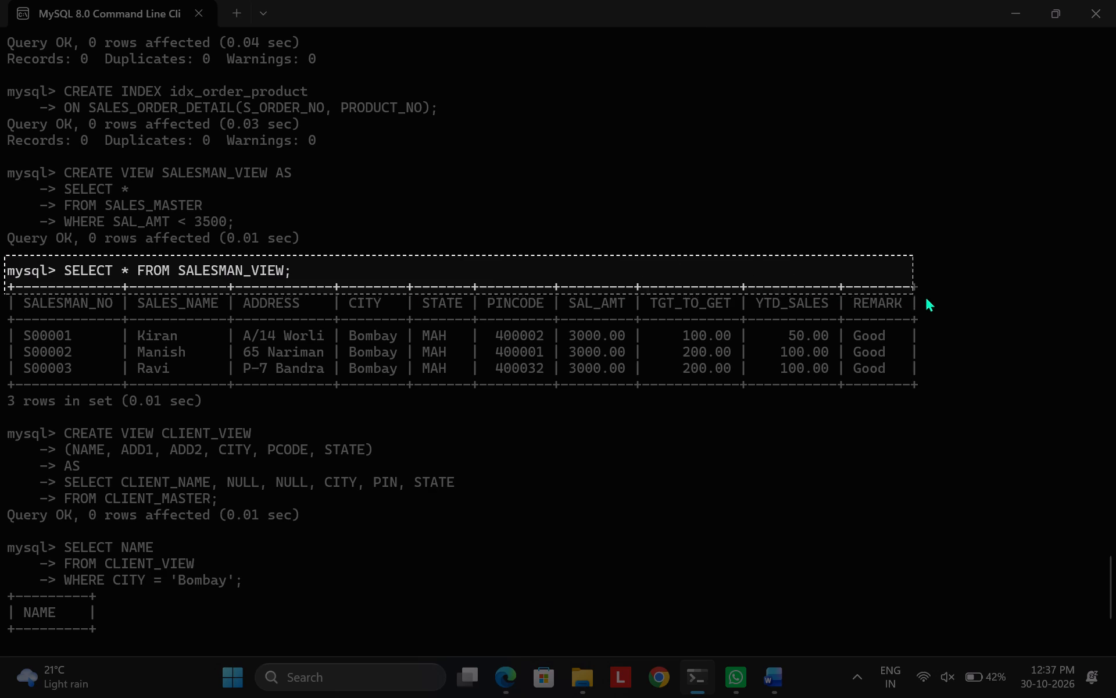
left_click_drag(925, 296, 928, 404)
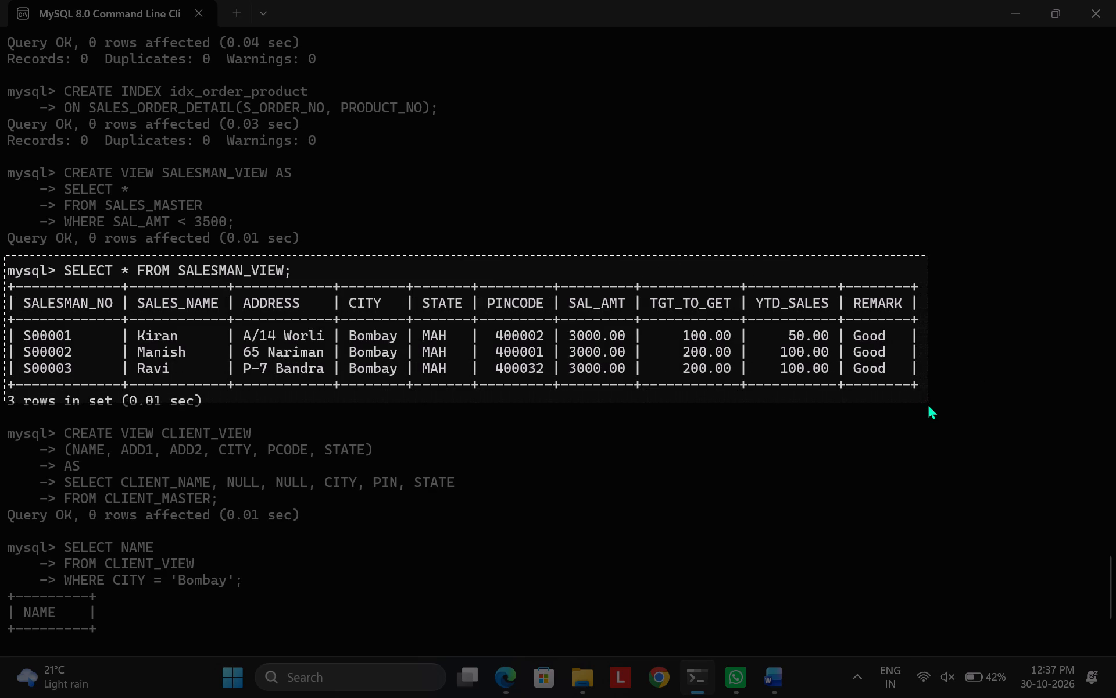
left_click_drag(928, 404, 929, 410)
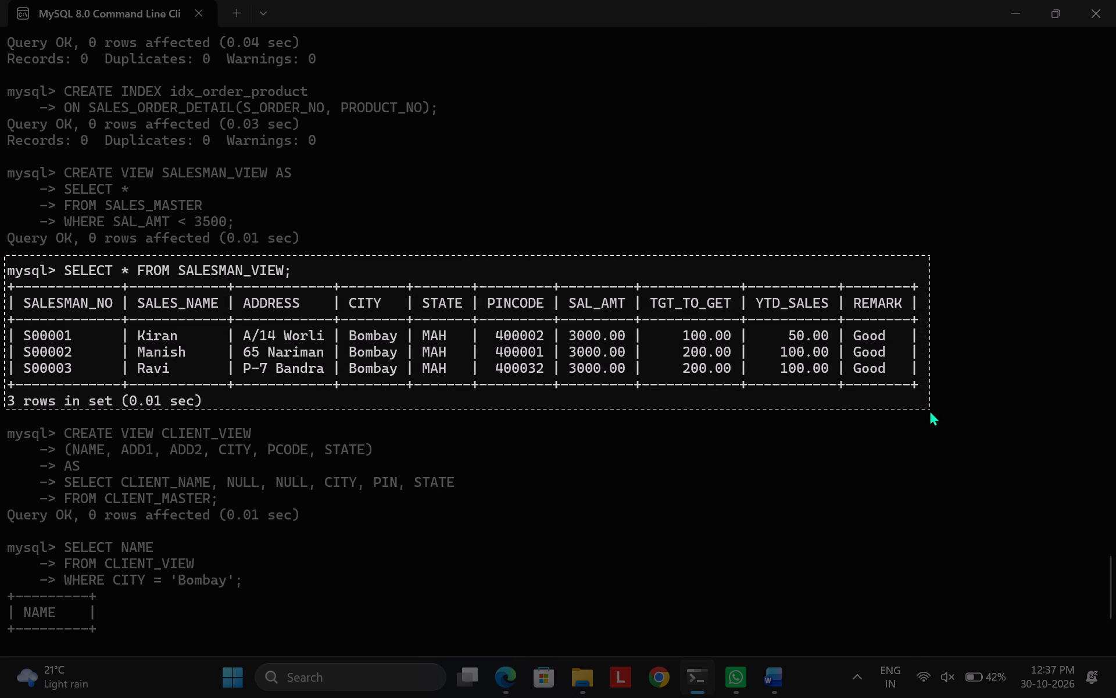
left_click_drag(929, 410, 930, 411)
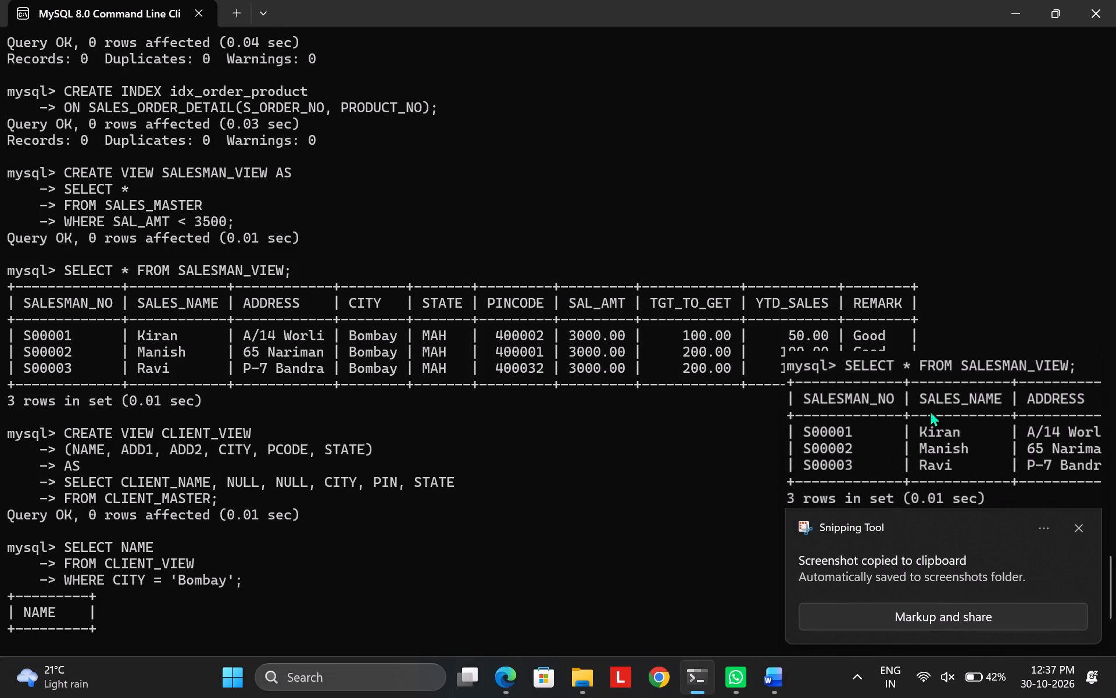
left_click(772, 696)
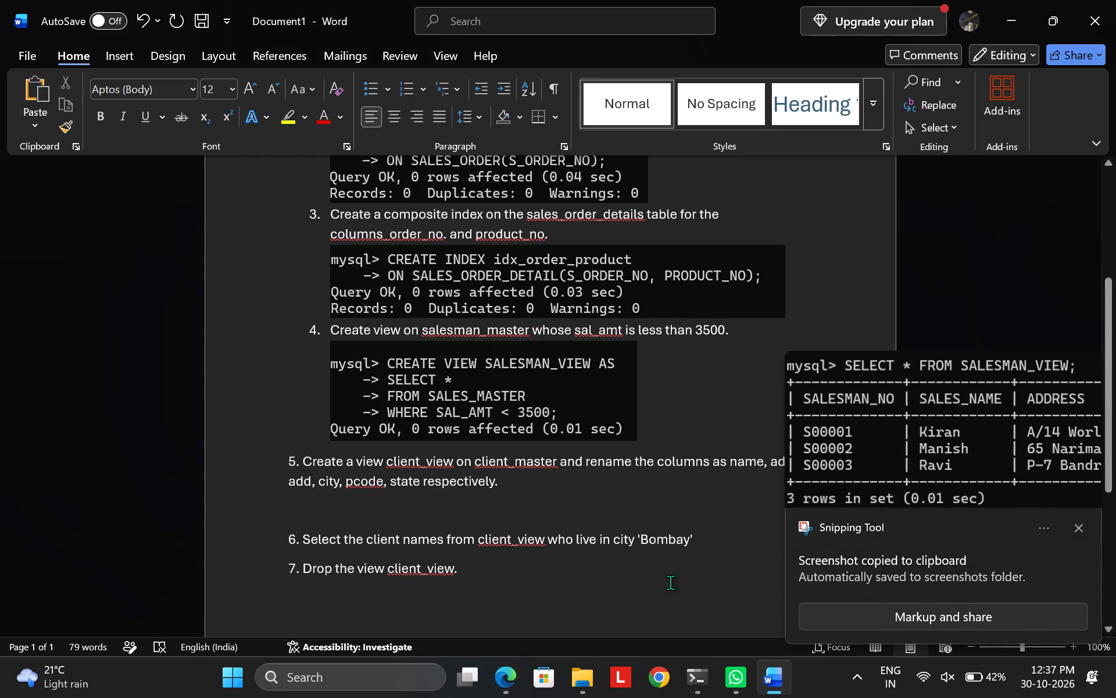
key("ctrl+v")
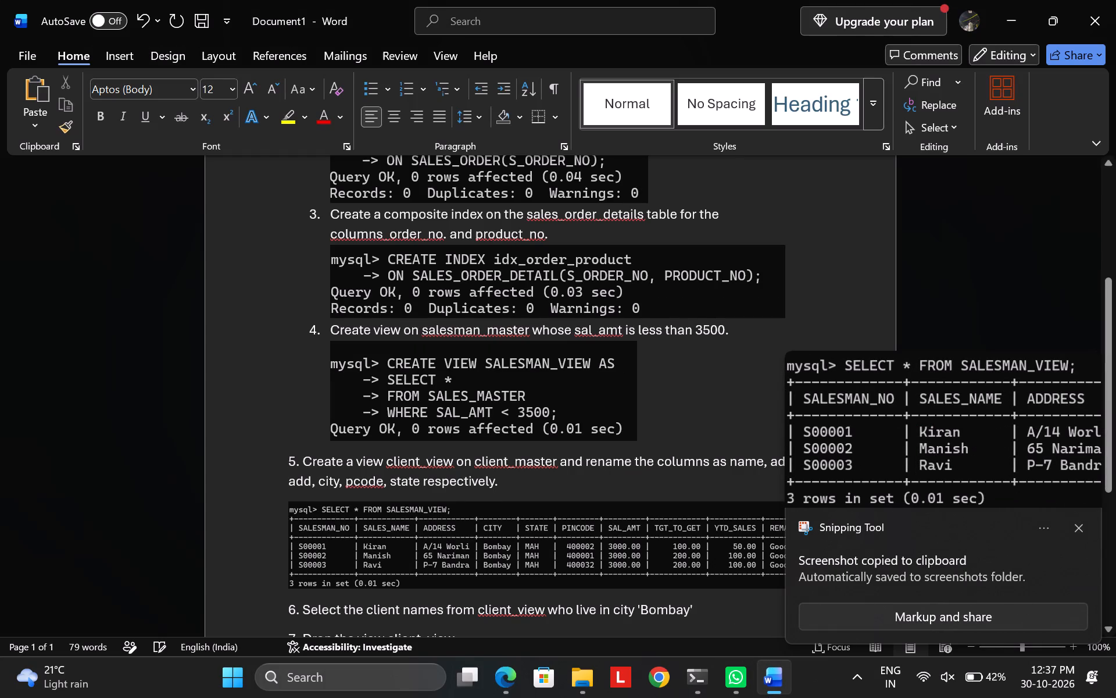
Add an empty unnumbered line below the question about selecting client names who live in city 'Bombay'.
scroll(411, 522, "down", 2)
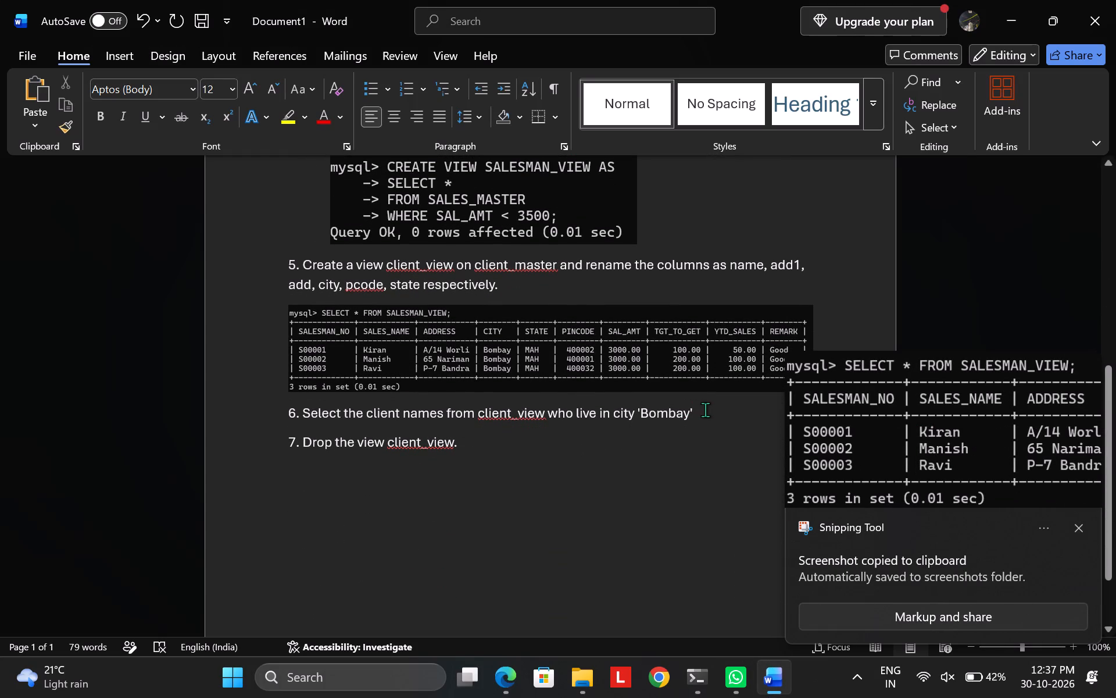
left_click(705, 409)
key("Return")
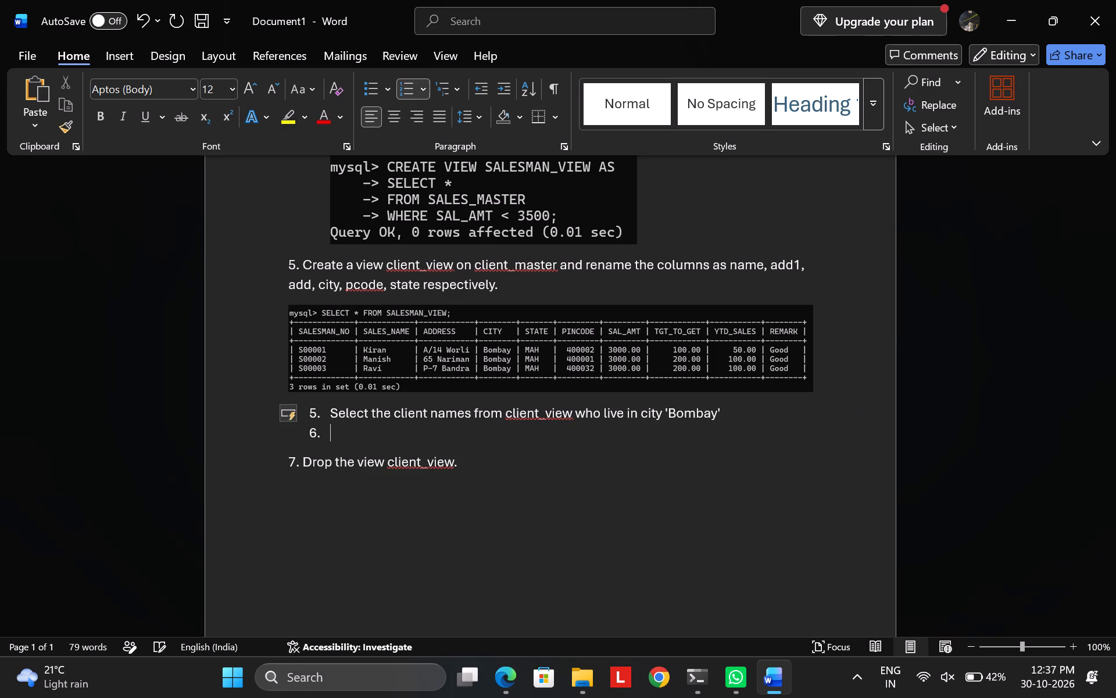
key("BackSpace")
Review the view queries and outputs in the MySQL terminal against the questions in the Word document.
key("alt+Tab")
scroll(375, 419, "down", 1)
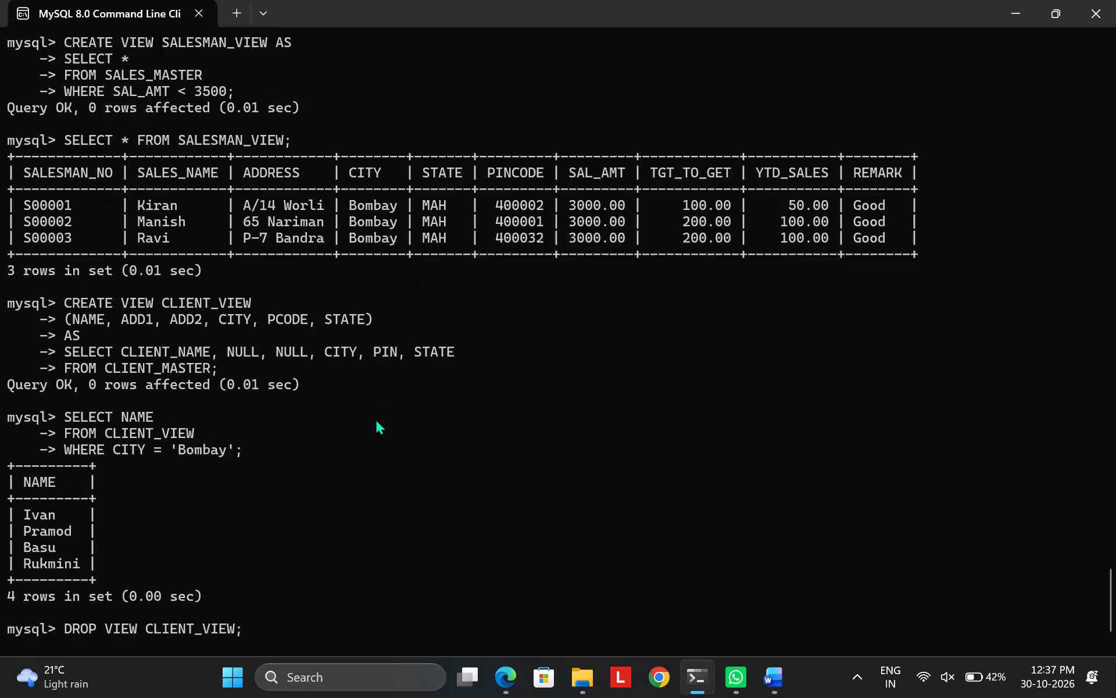
scroll(375, 419, "down", 2)
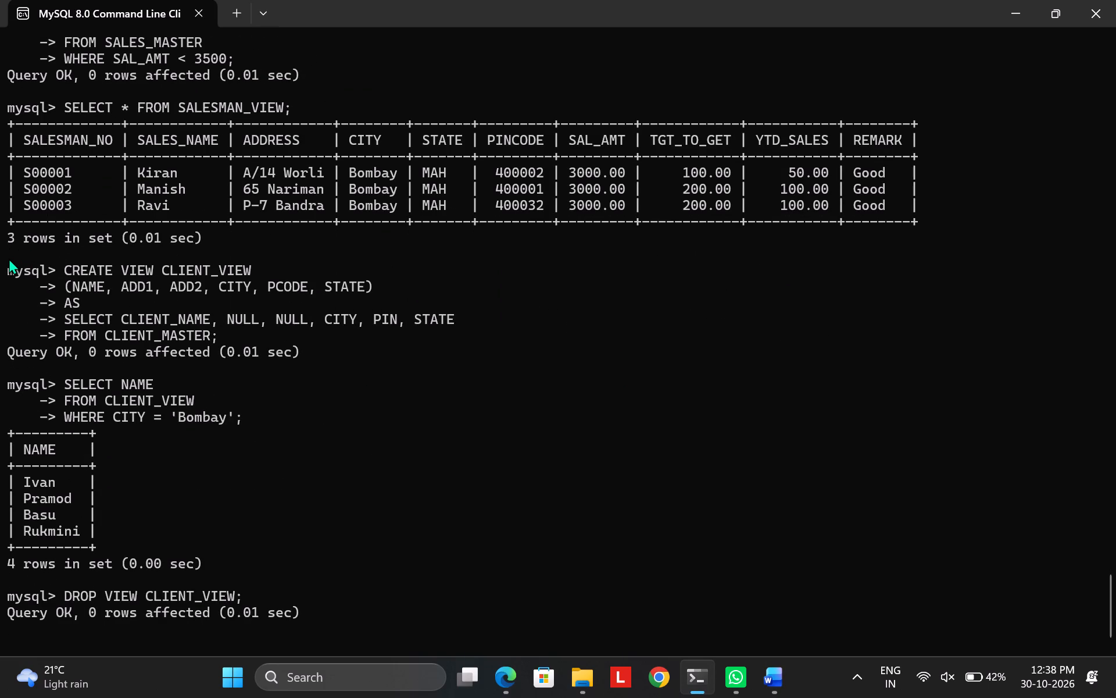
scroll(116, 261, "up", 1)
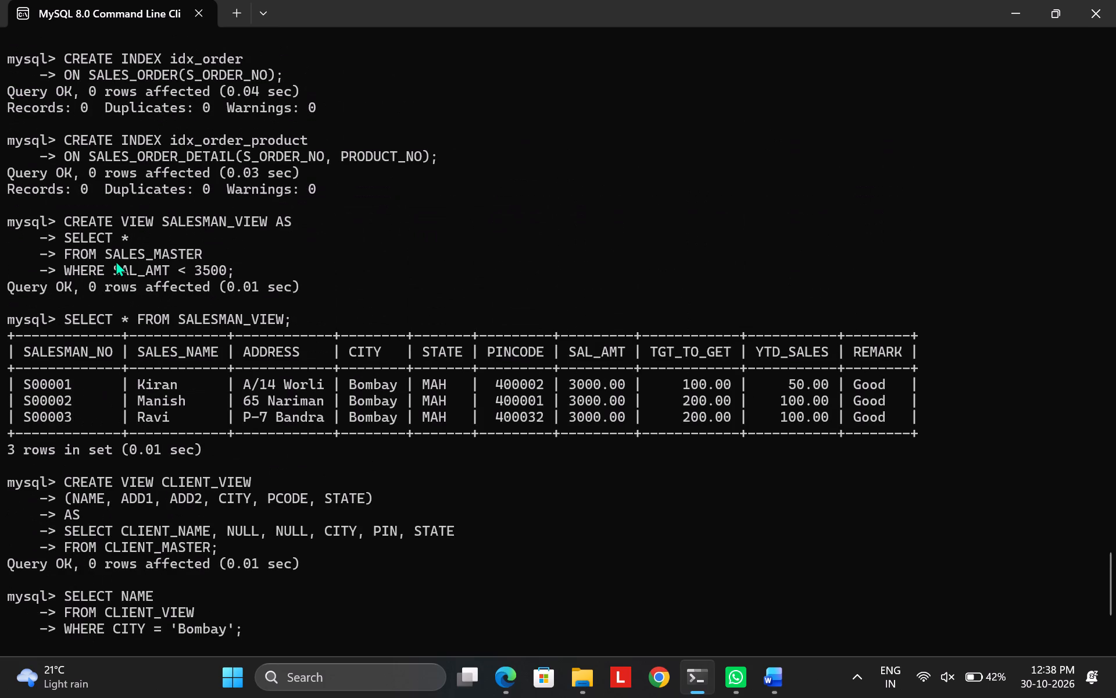
scroll(116, 261, "up", 1)
key("alt+Tab")
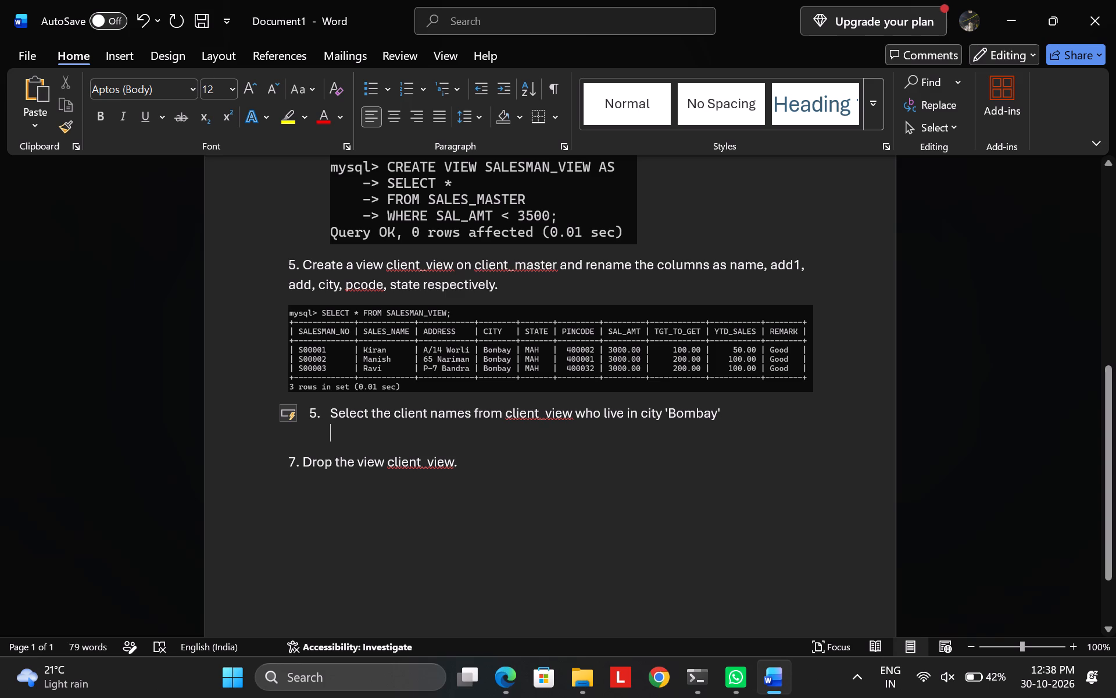
key("alt+Tab")
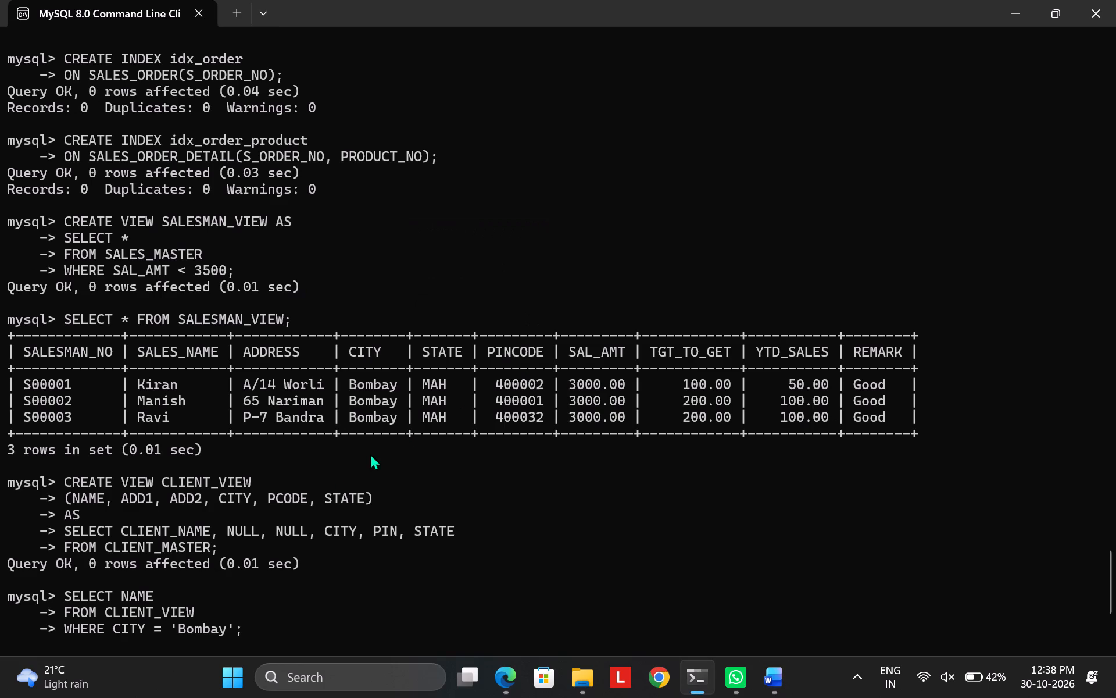
scroll(295, 507, "down", 1)
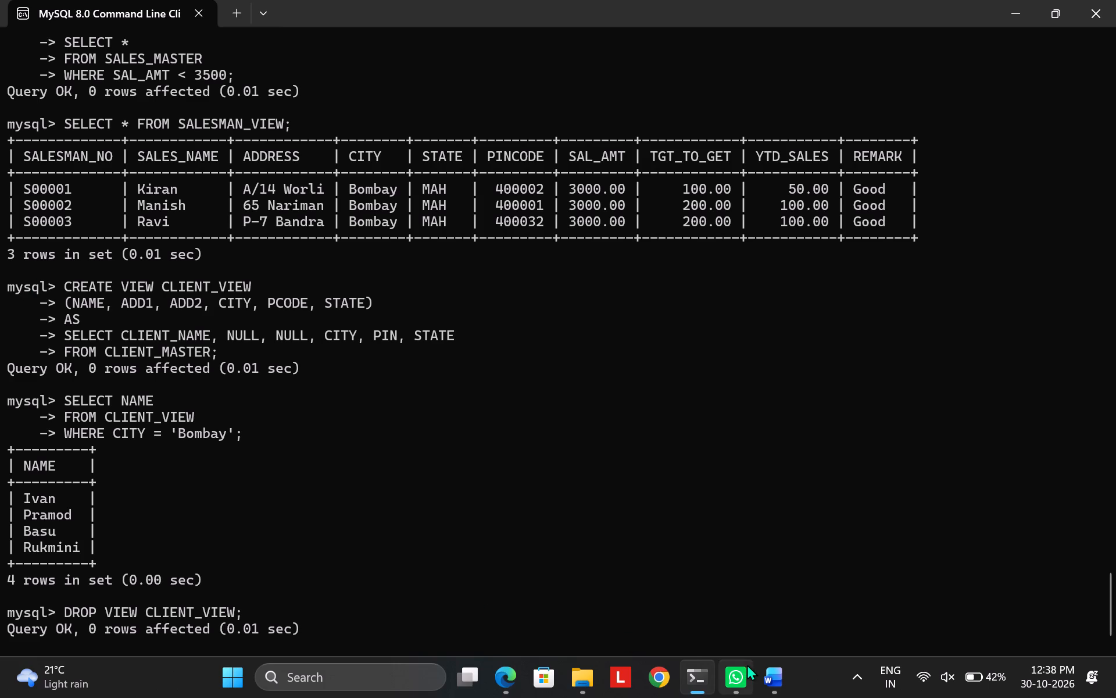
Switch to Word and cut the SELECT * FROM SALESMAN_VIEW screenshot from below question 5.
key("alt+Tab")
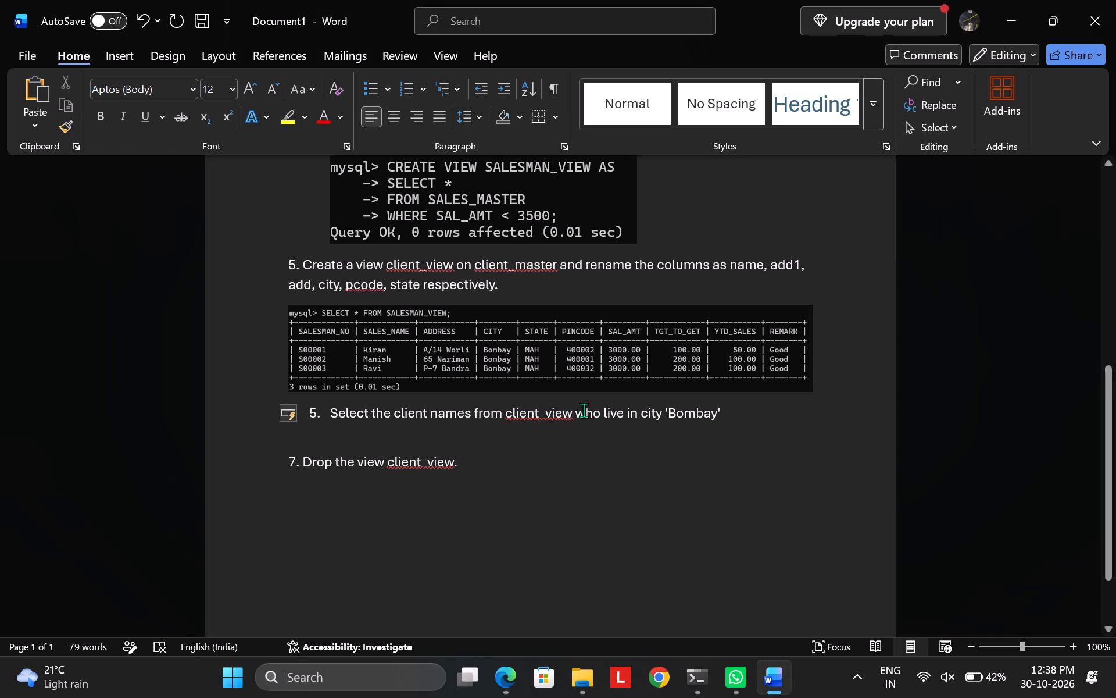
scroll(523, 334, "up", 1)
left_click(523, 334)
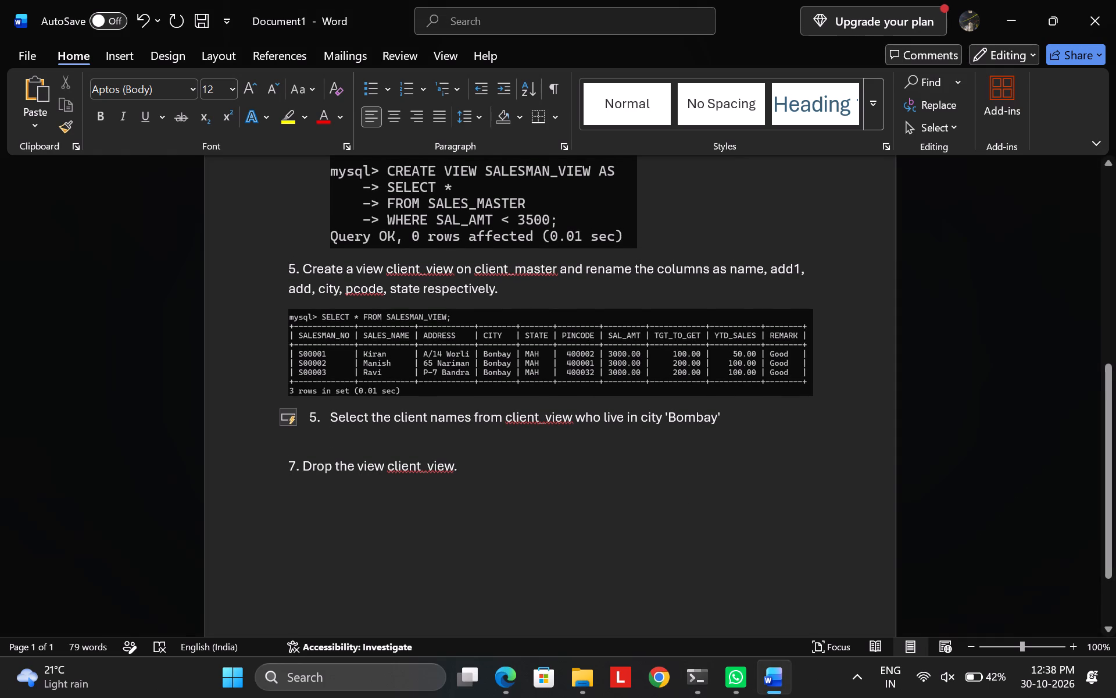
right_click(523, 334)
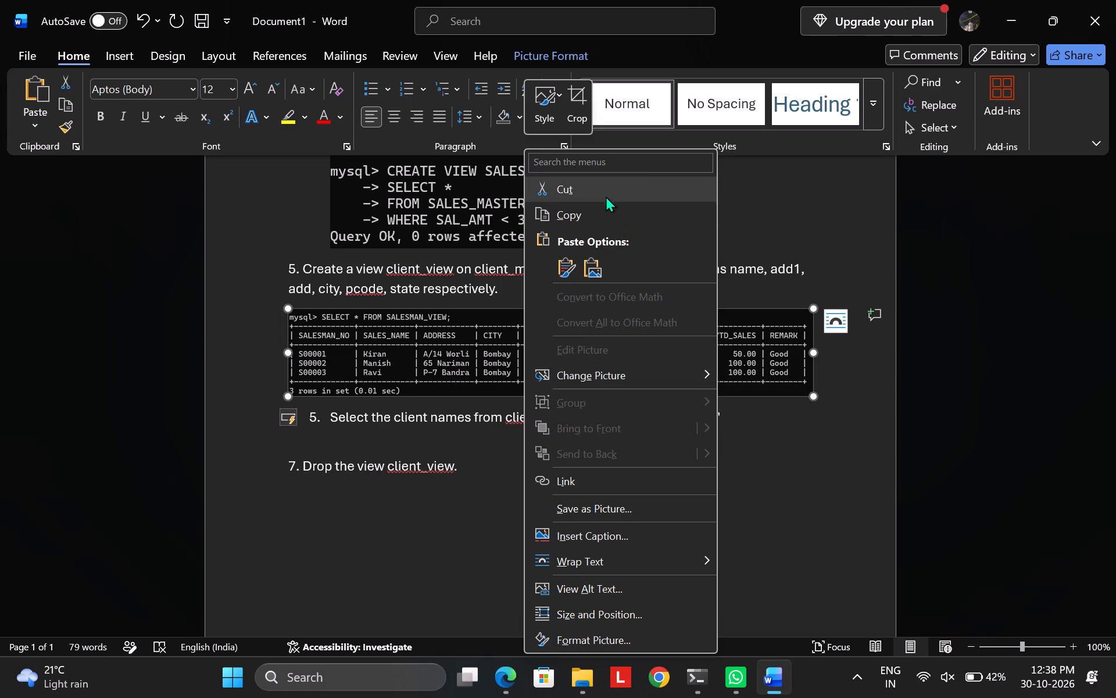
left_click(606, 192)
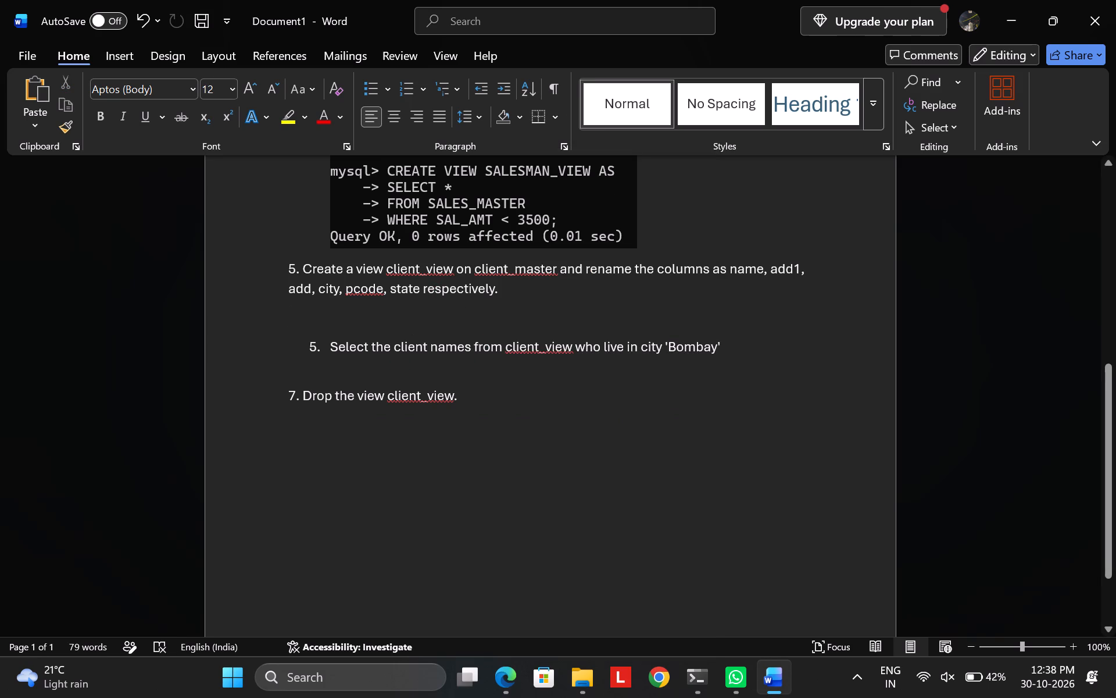
Switch to the MySQL terminal showing the CREATE VIEW CLIENT_VIEW query and its output.
key("alt+Tab")
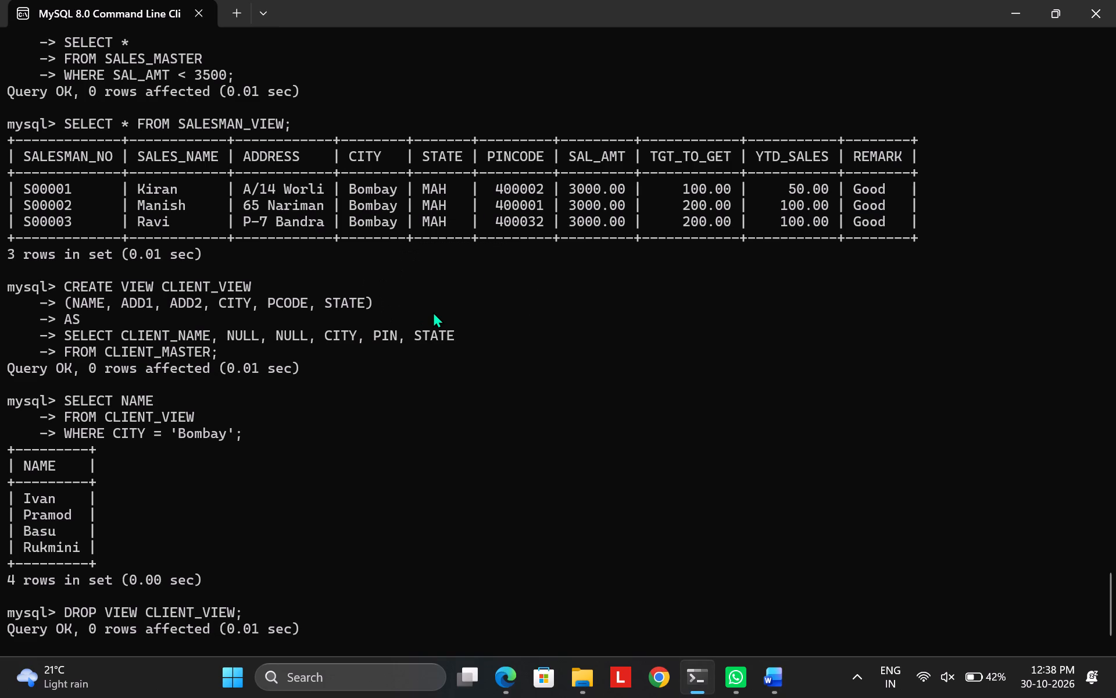
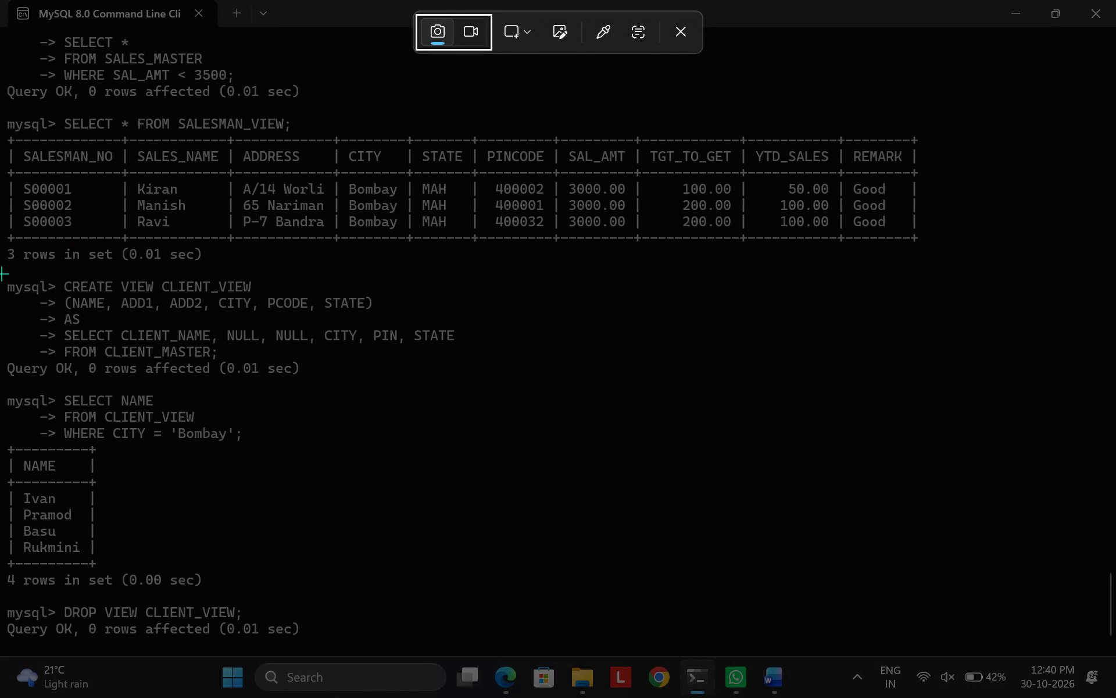
Capture the CREATE VIEW CLIENT_VIEW query with its output and paste the screenshot below question 5 in the Word document.
left_click_drag(1, 273, 491, 356)
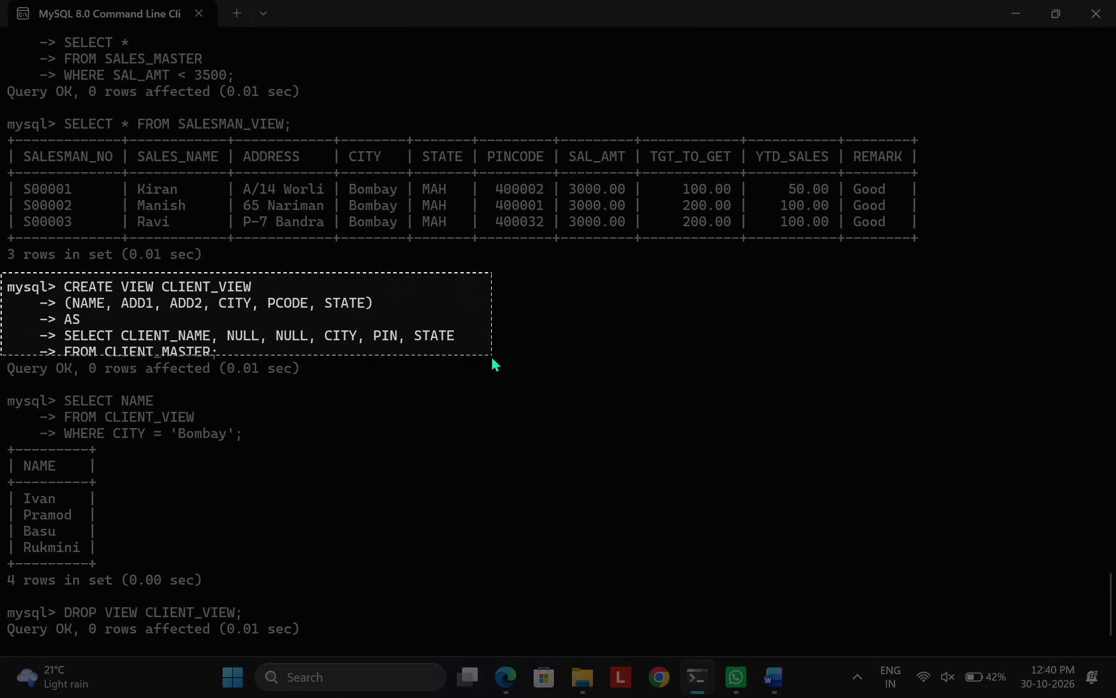
left_click_drag(491, 356, 493, 383)
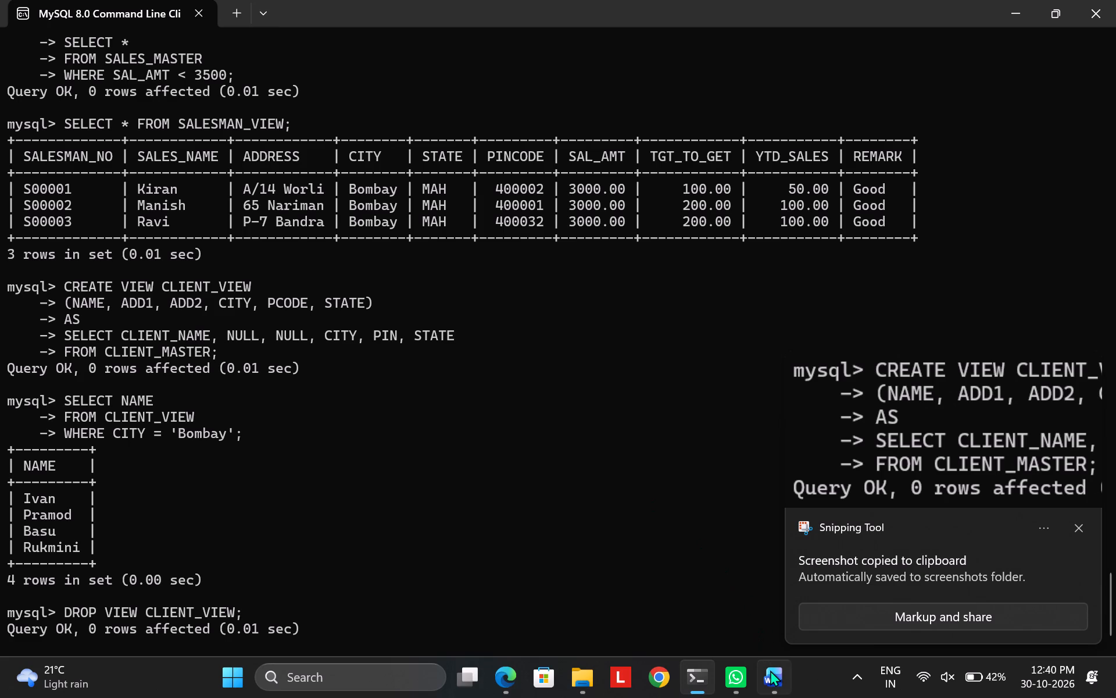
left_click(770, 670)
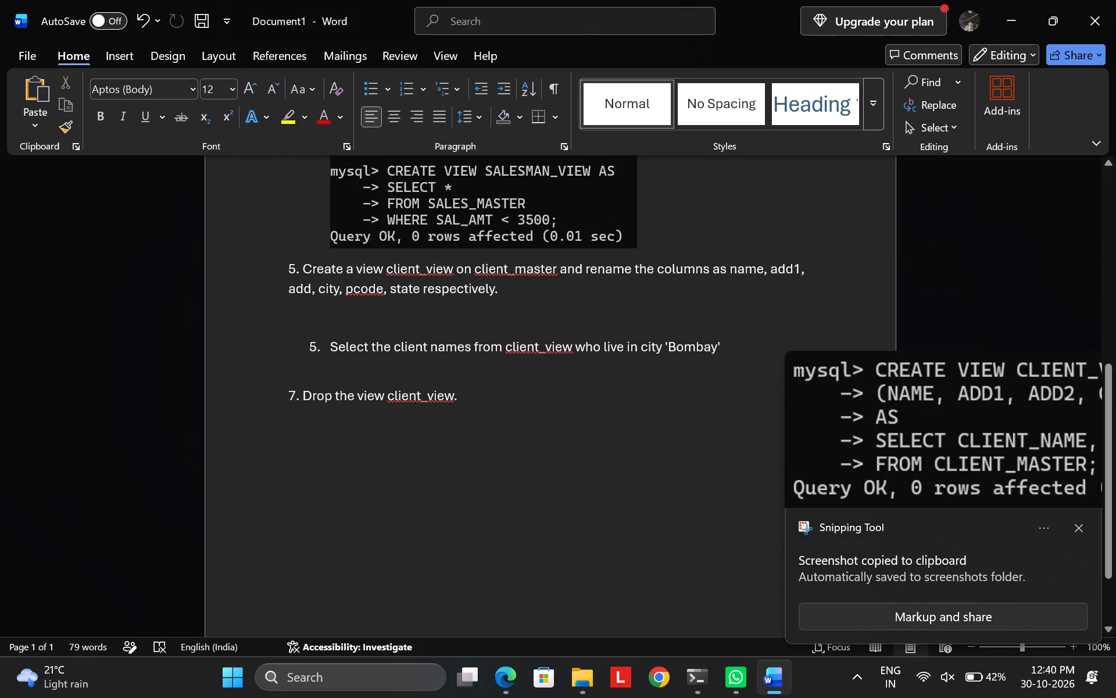
key("ctrl+v")
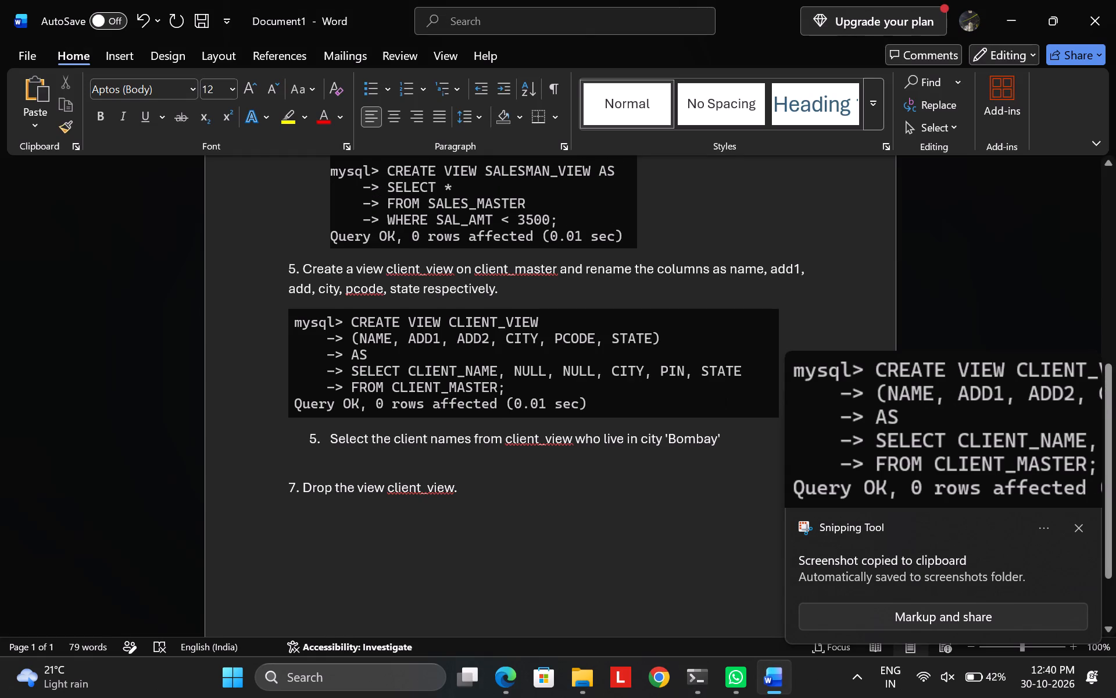
Renumber the question about selecting client names from client_view who live in city 'Bombay' as 6.
scroll(555, 369, "down", 1)
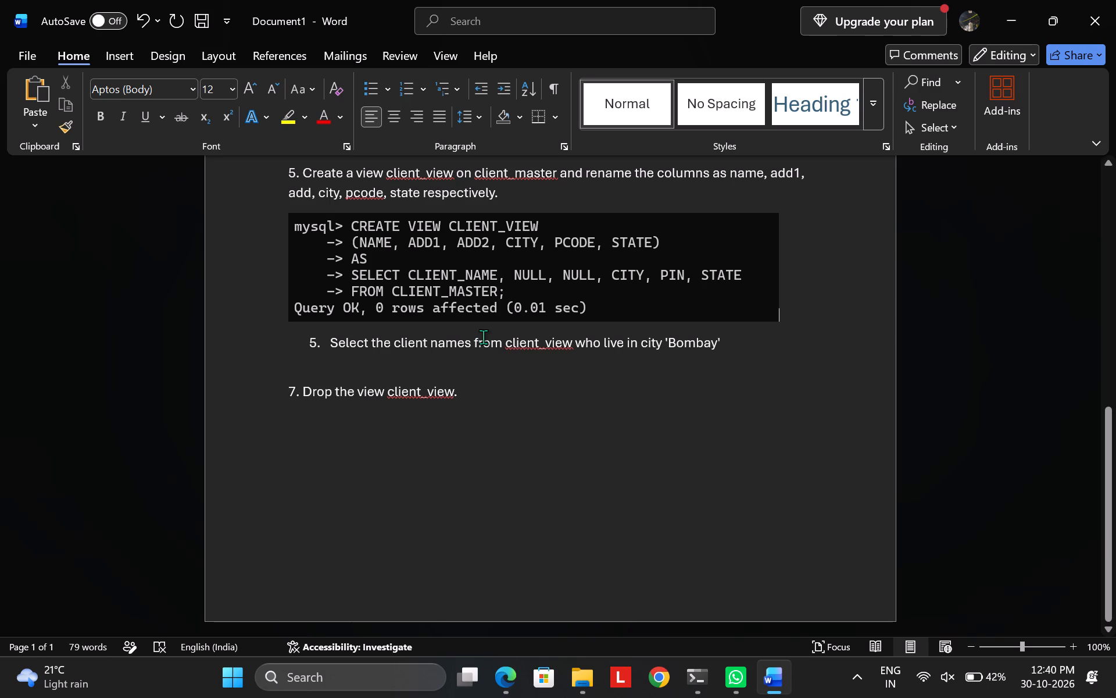
left_click(321, 346)
key("BackSpace")
key("BackSpace")
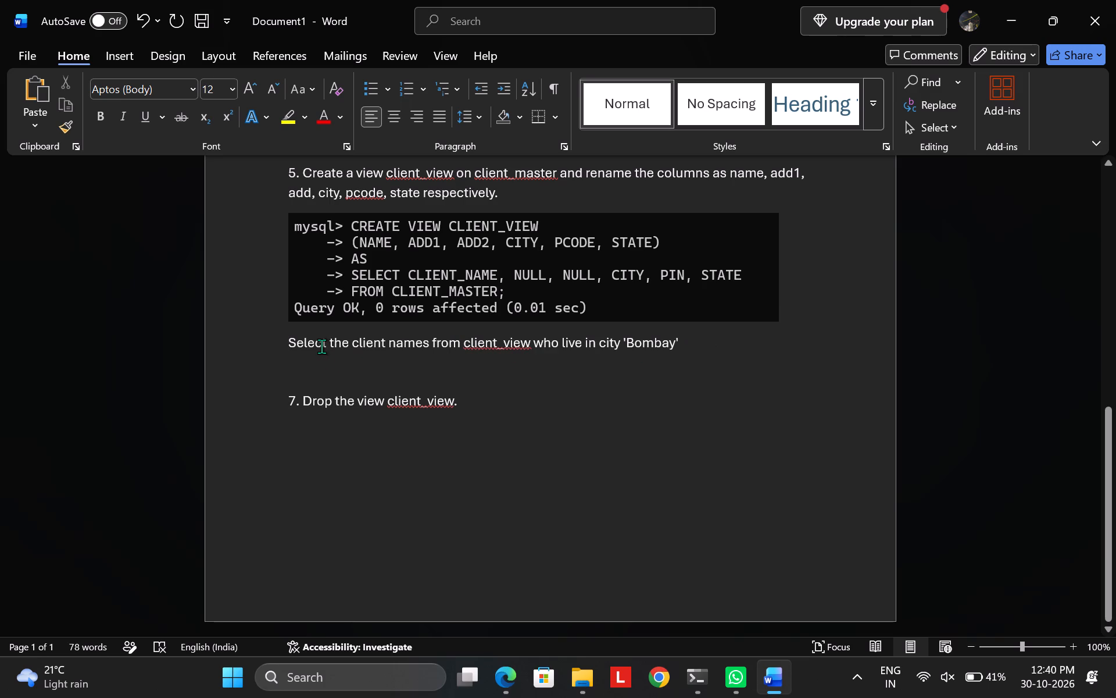
key("6")
type(".")
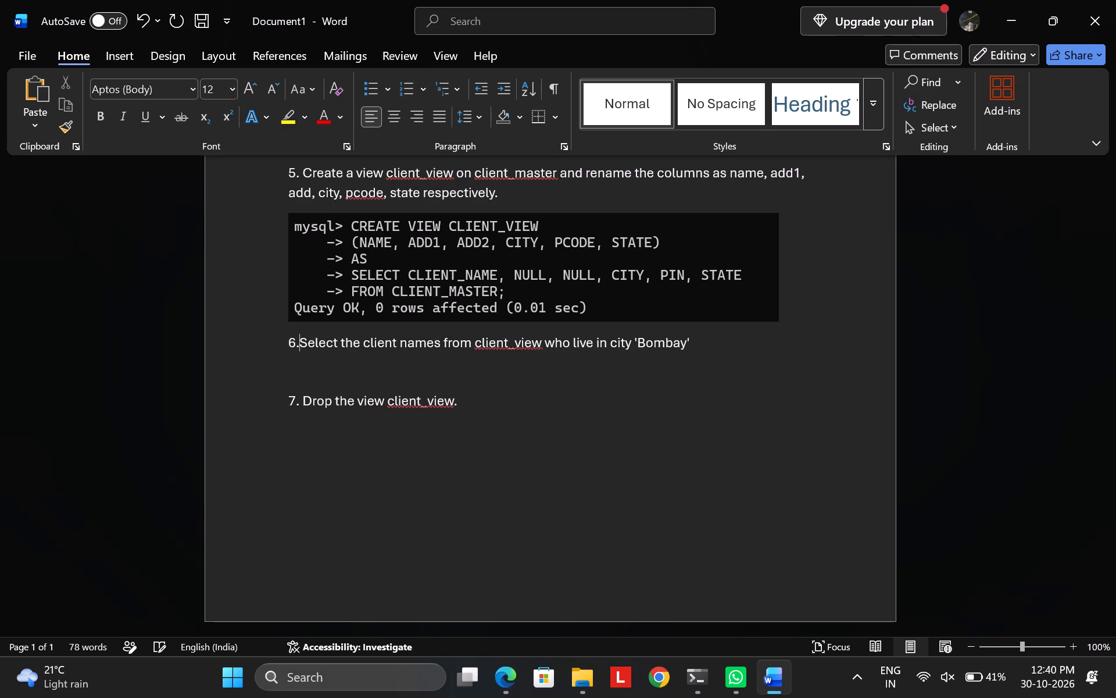
key("space")
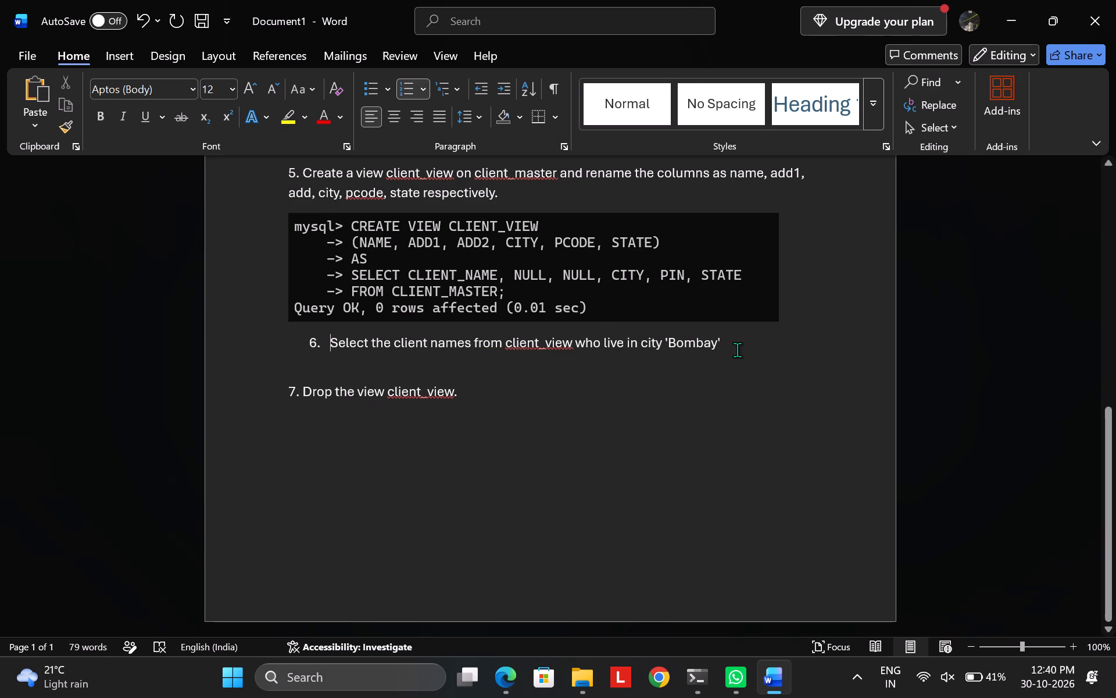
Add an empty unnumbered line below question 6.
left_click(737, 350)
key("Return")
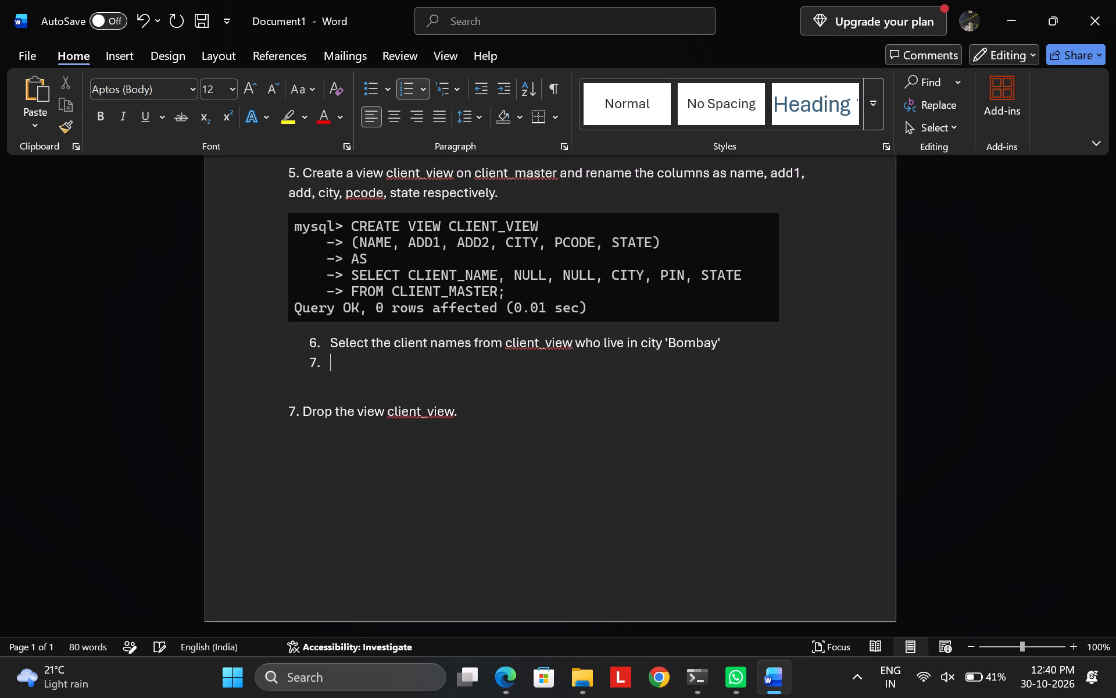
key("BackSpace")
Capture the SELECT NAME FROM CLIENT_VIEW query with its result table from the MySQL terminal and paste it below question 6 in Word.
key("alt+Tab")
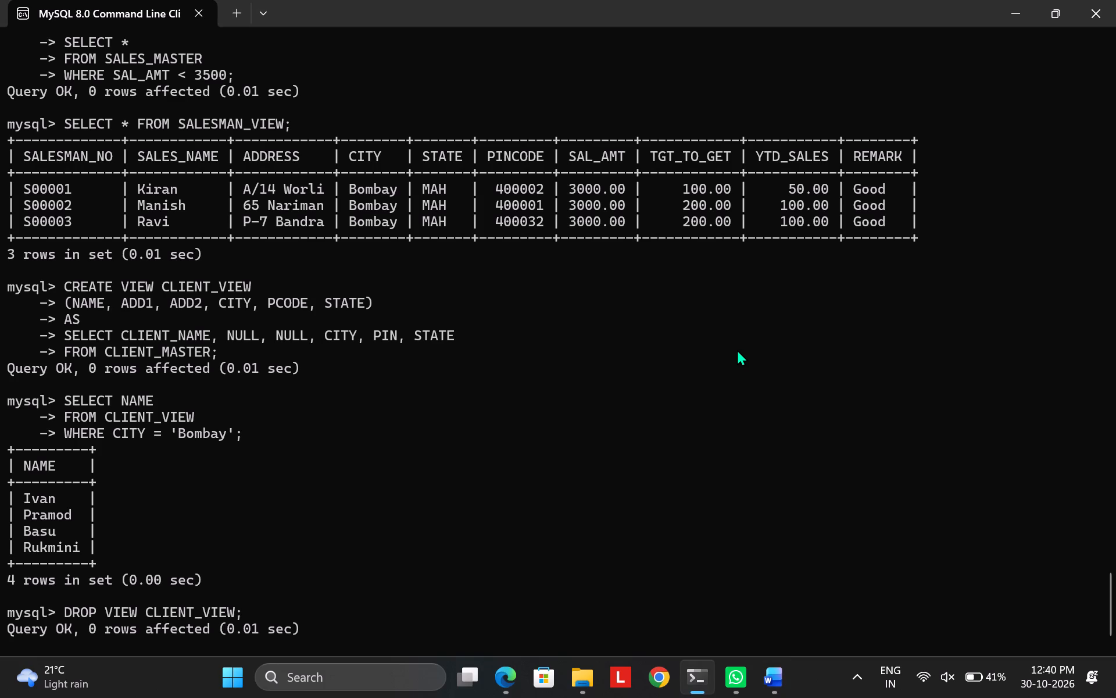
scroll(510, 371, "down", 1)
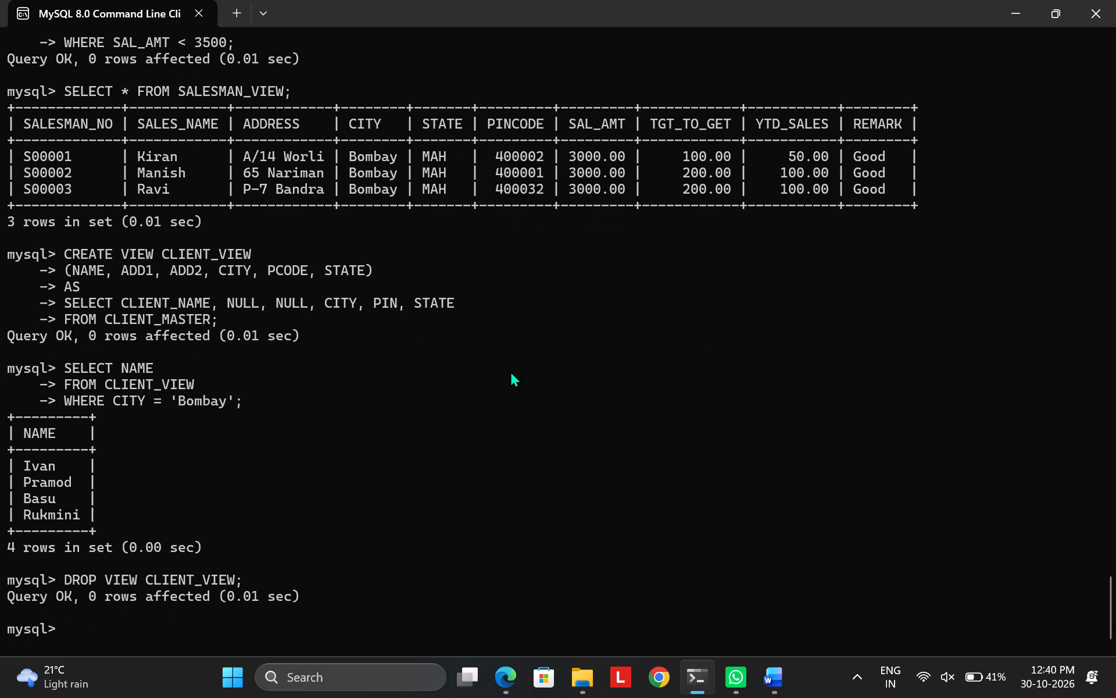
key("alt+Tab")
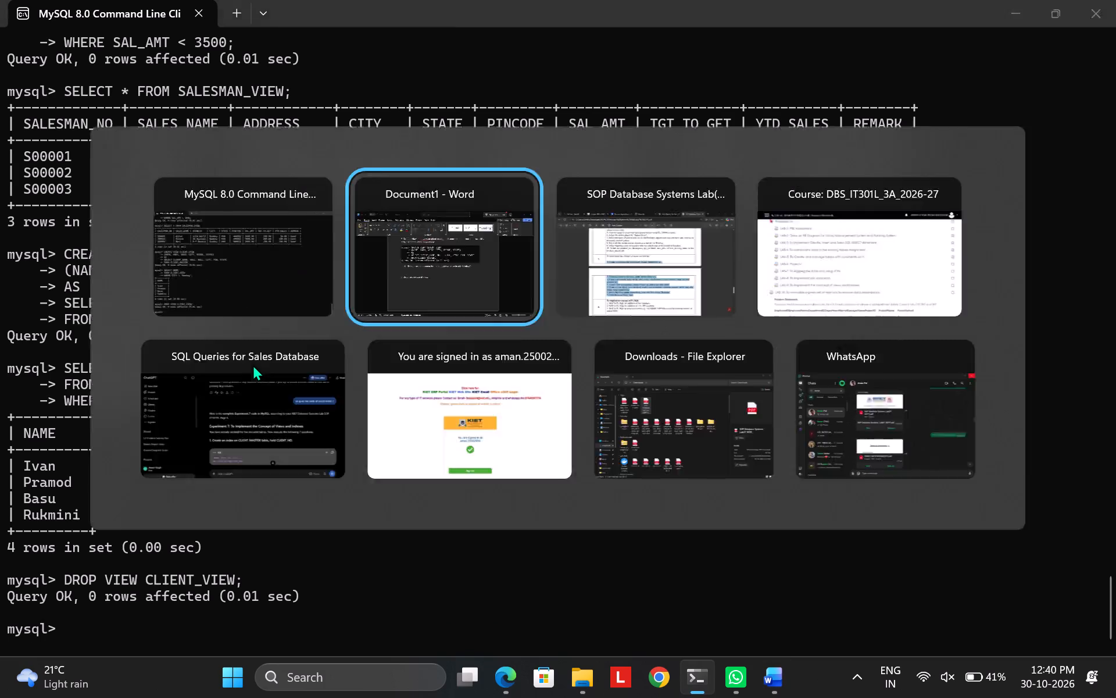
key("alt+Tab")
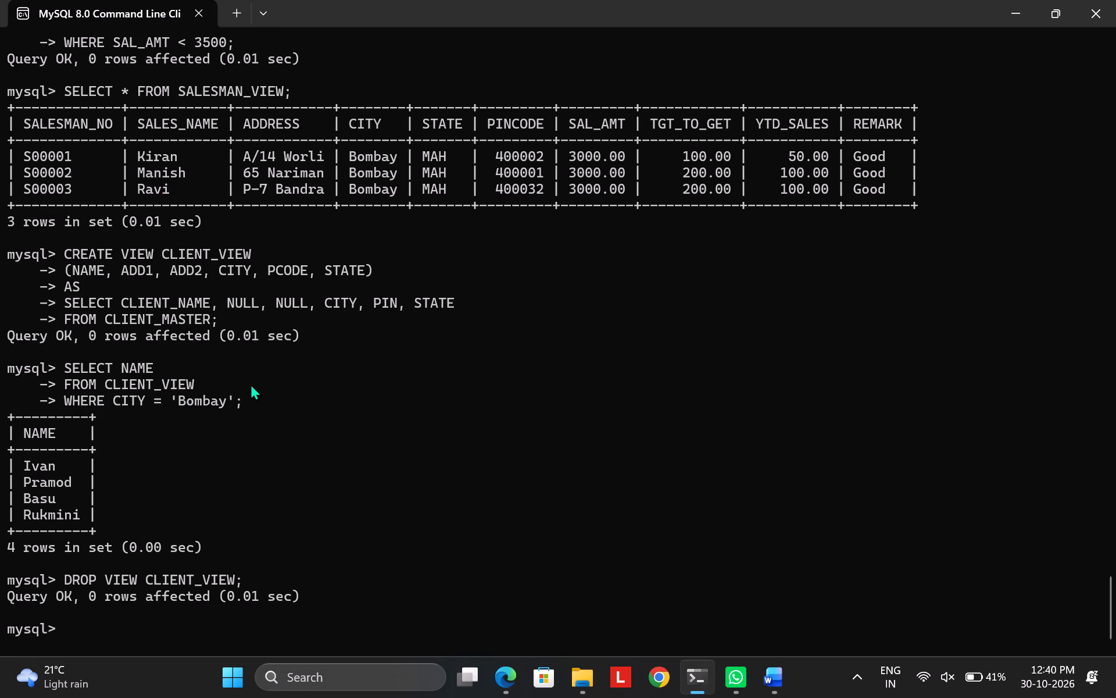
key("shift+super+s")
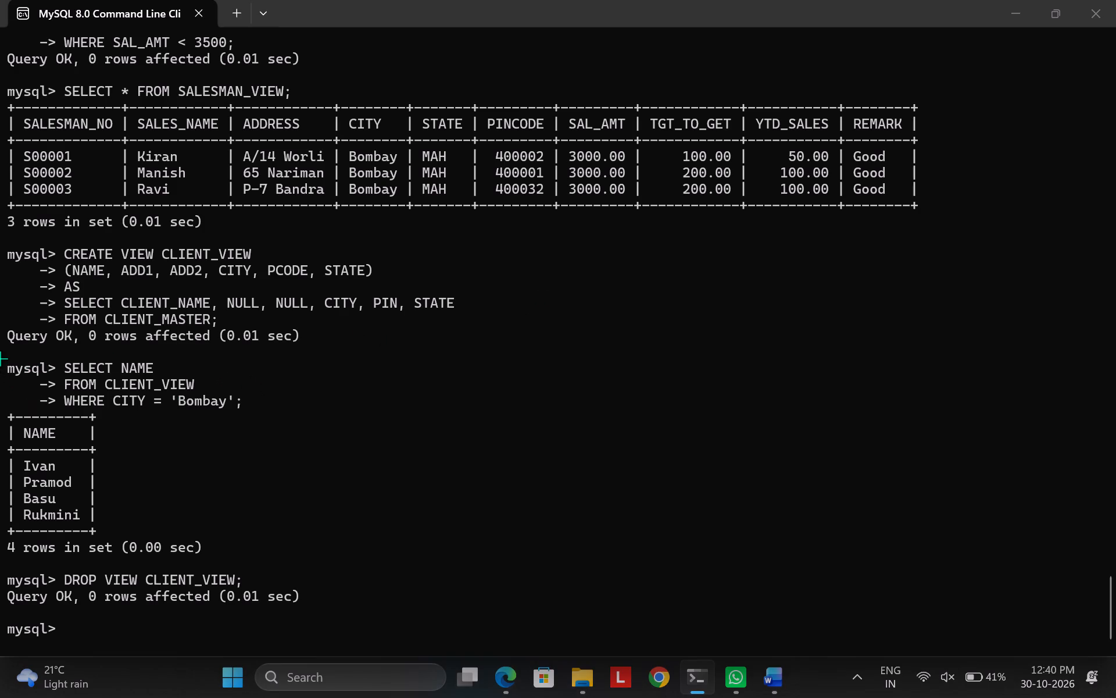
left_click_drag(0, 354, 299, 524)
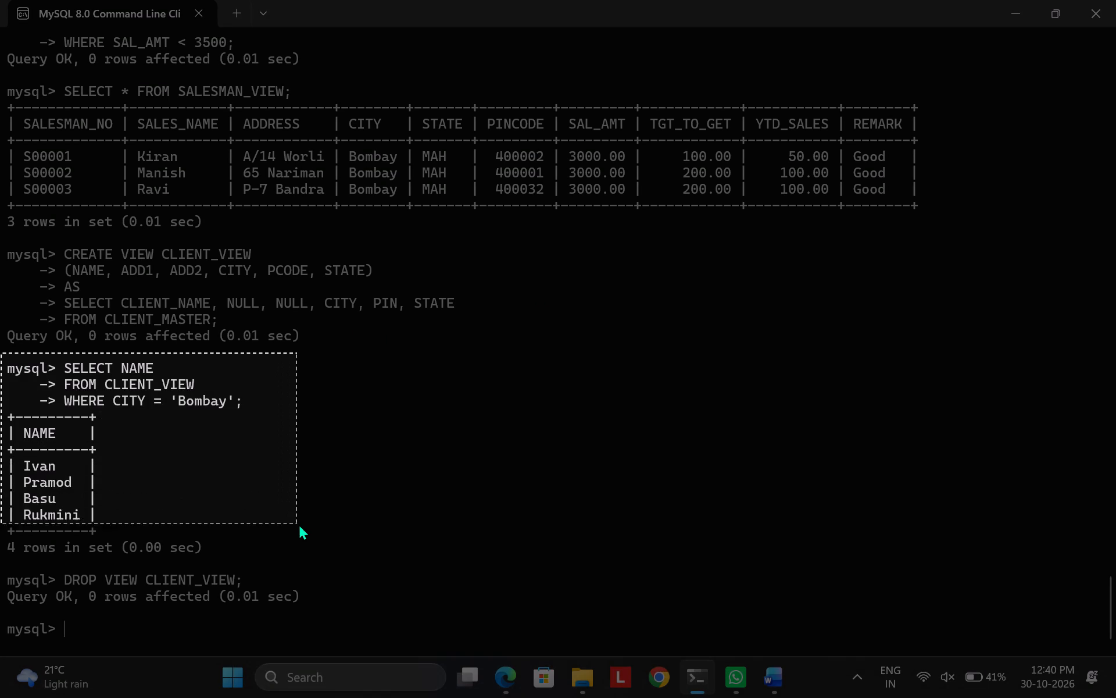
left_click_drag(299, 524, 308, 559)
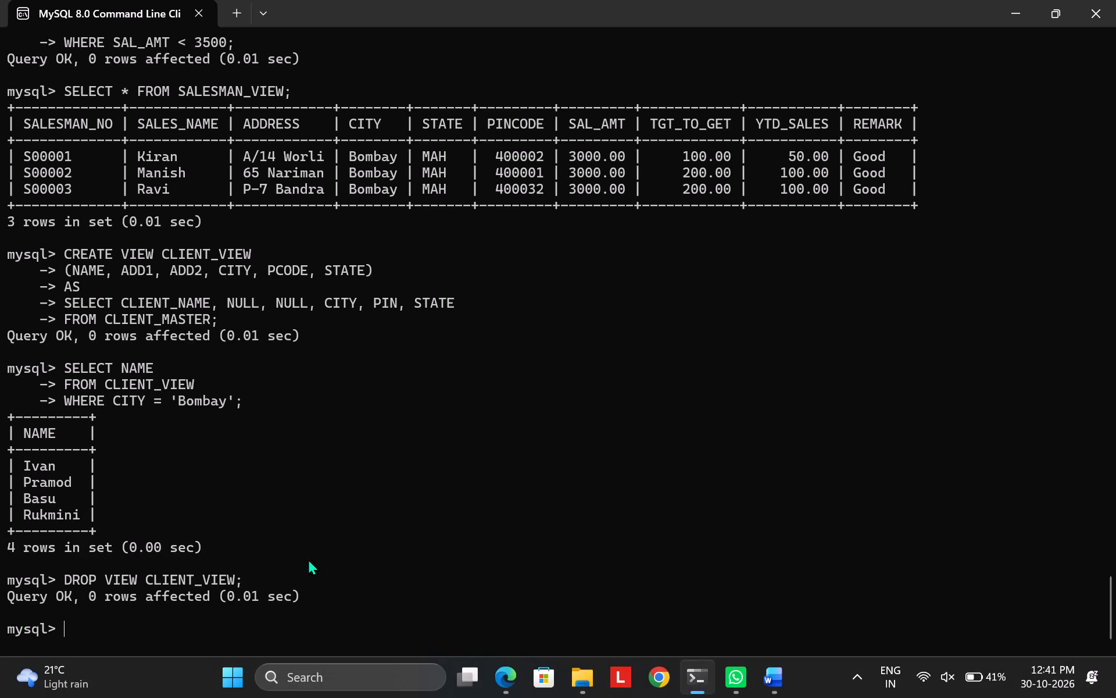
key("alt+Tab")
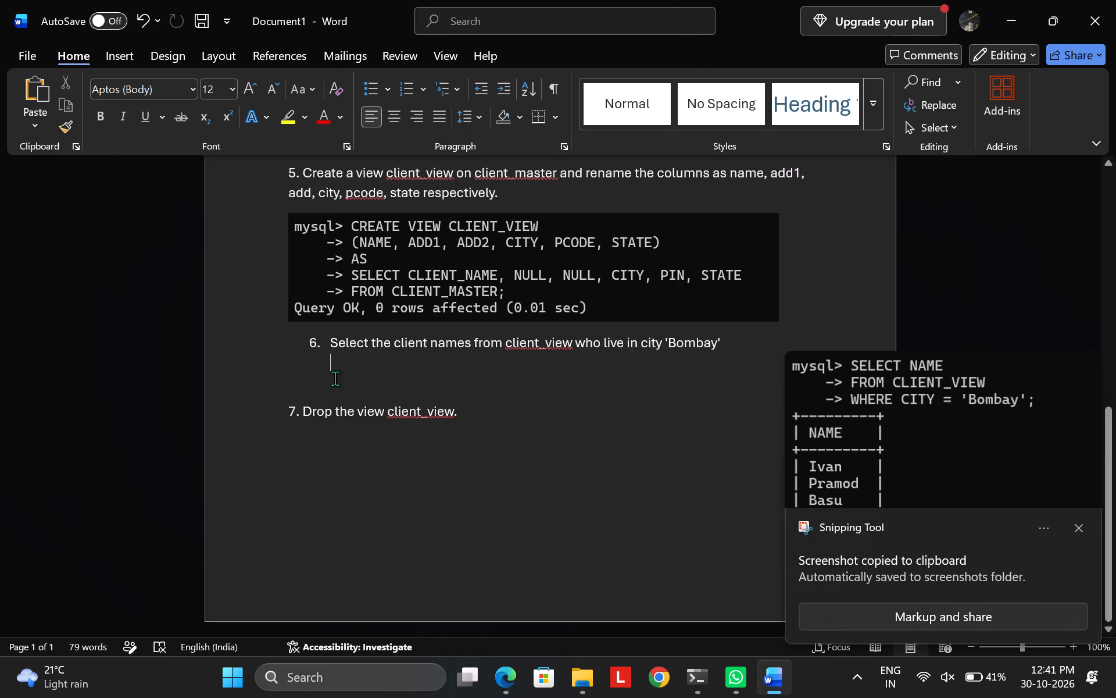
key("ctrl+v")
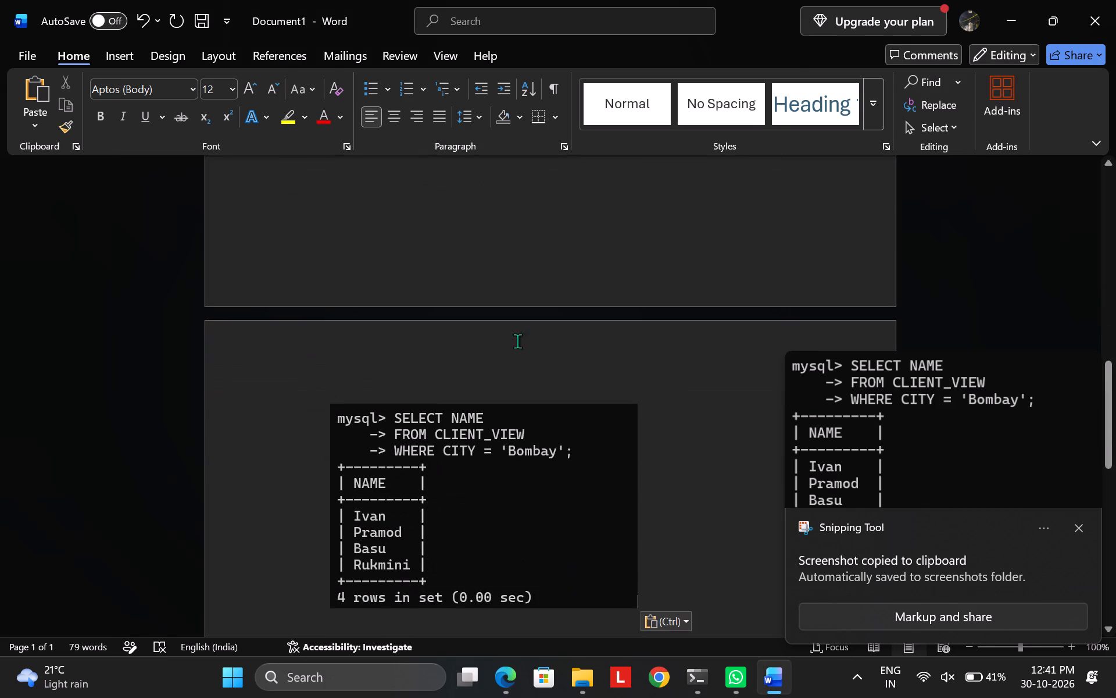
Add an empty unnumbered line below question 7 about dropping the view client_view.
scroll(528, 347, "up", 3)
scroll(528, 347, "down", 2)
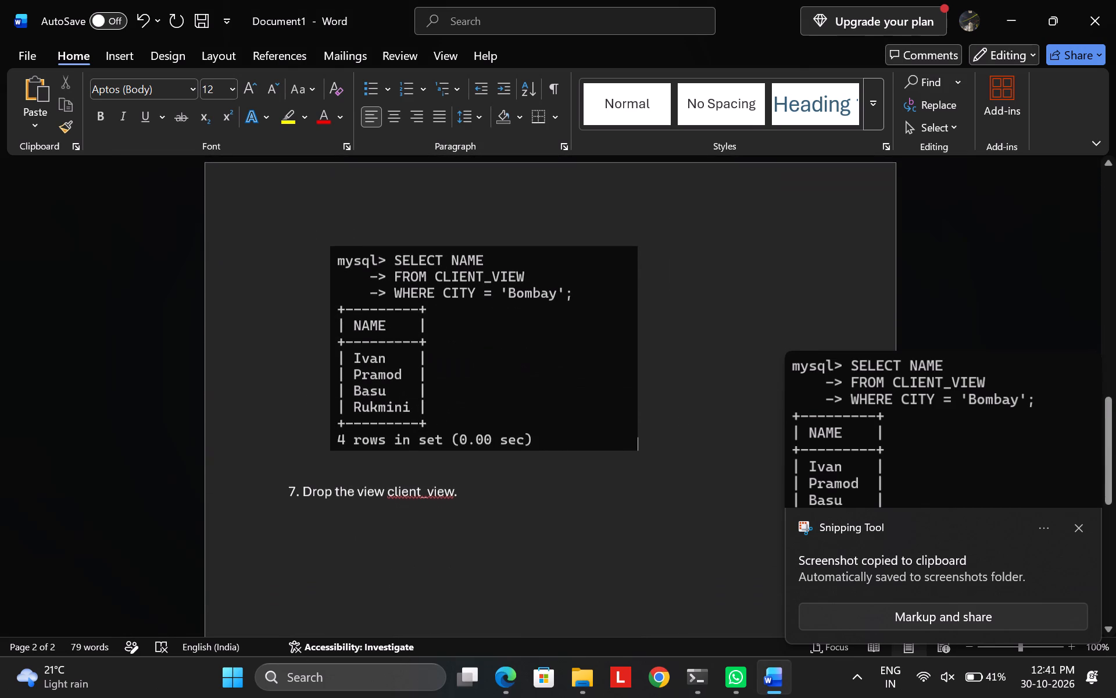
right_click(474, 496)
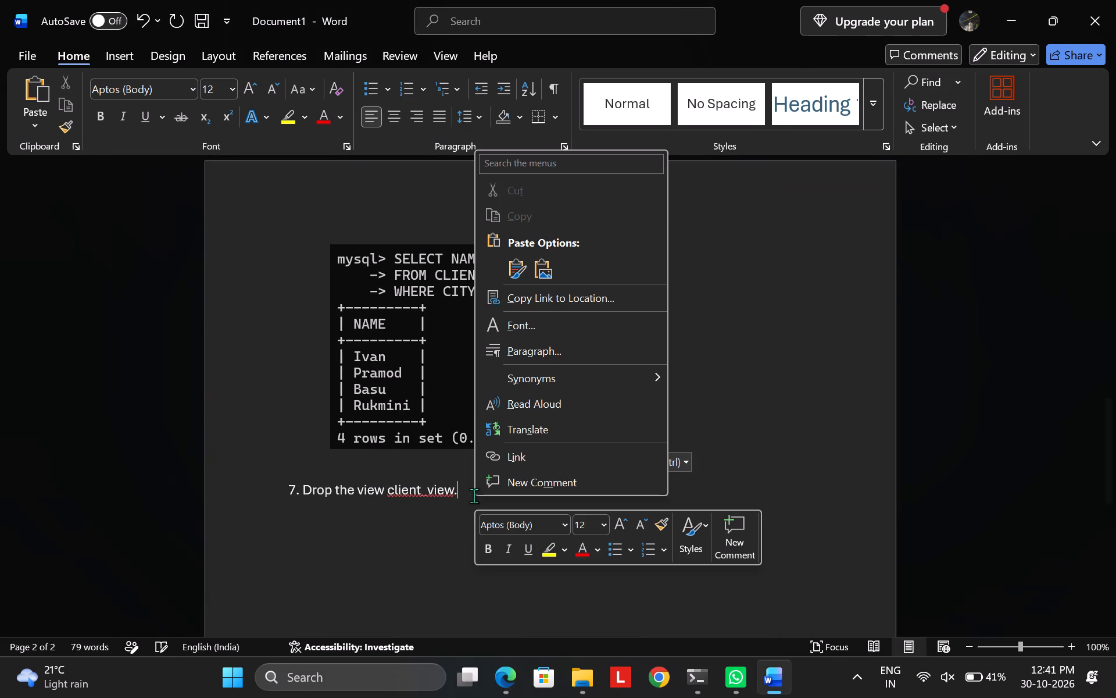
key("Return")
key("Return")
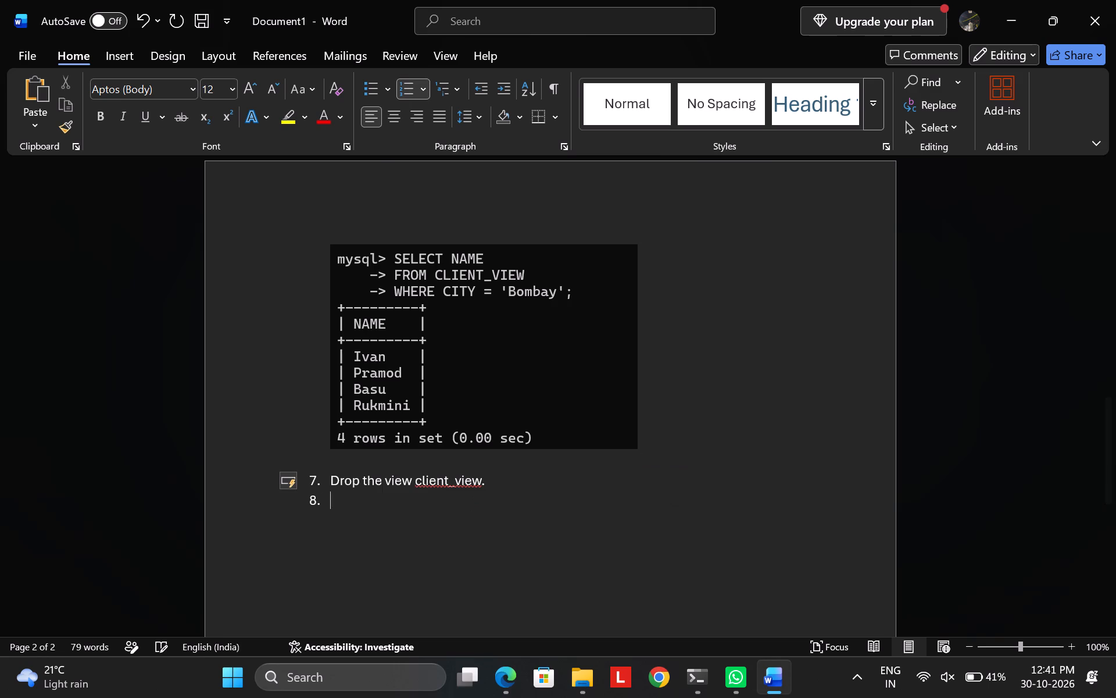
key("BackSpace")
Capture the DROP VIEW CLIENT_VIEW query with its output from the MySQL terminal and paste it below question 7 in Word.
key("alt+Tab")
scroll(474, 496, "down", 1)
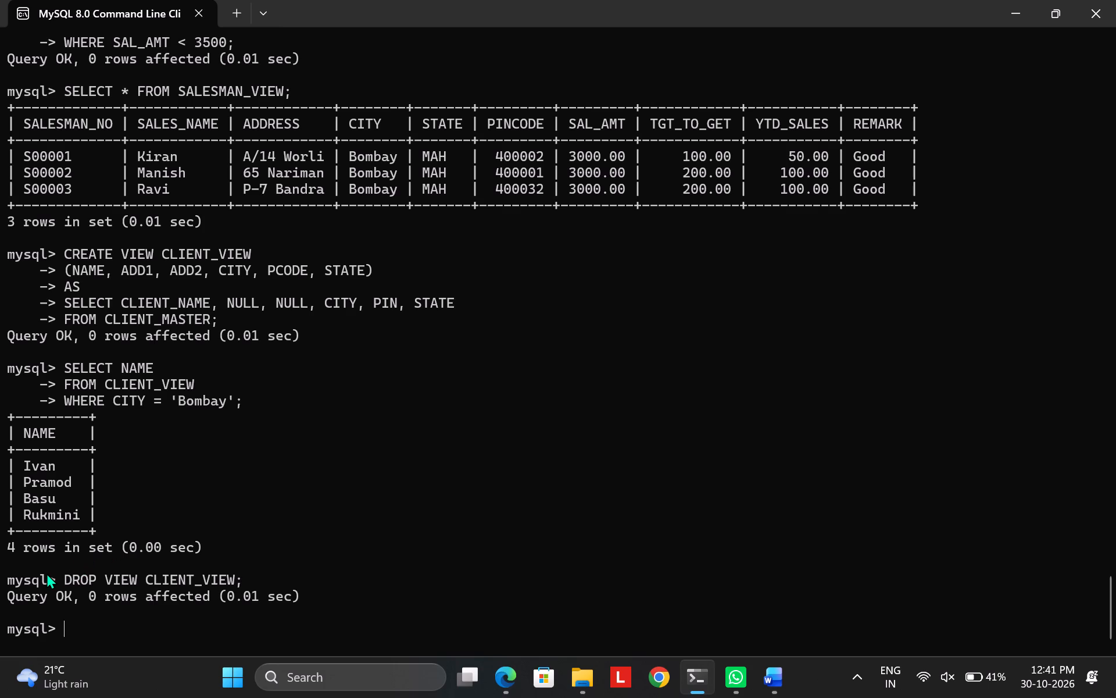
key("shift+super+s")
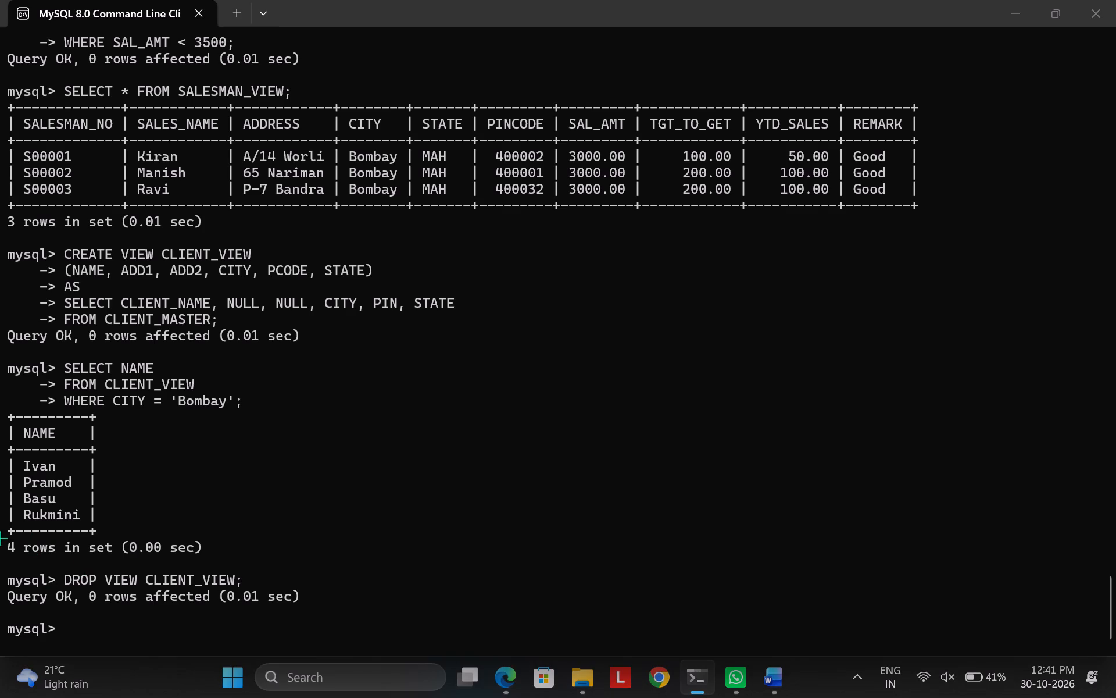
left_click_drag(1, 563, 319, 597)
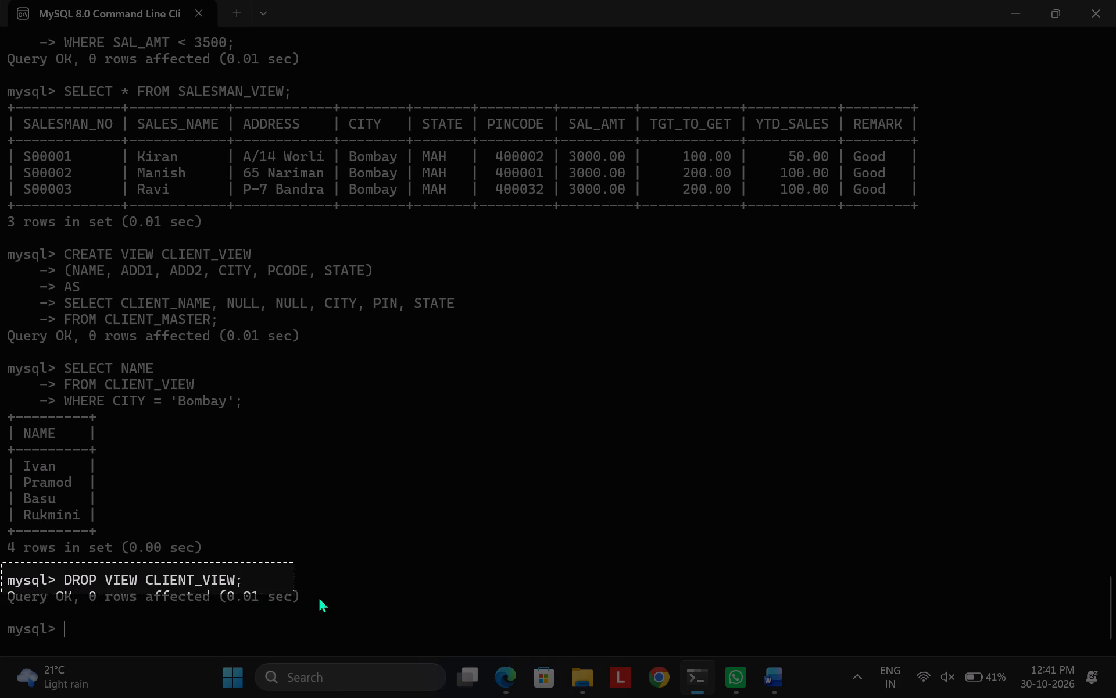
left_click_drag(319, 597, 341, 613)
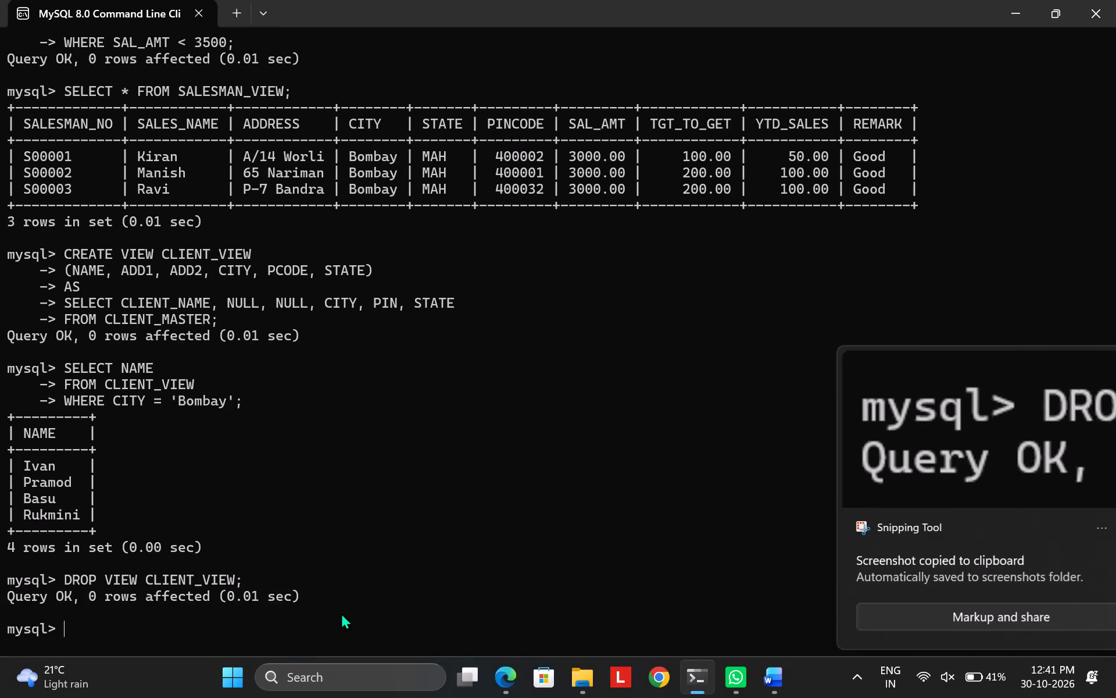
left_click(770, 680)
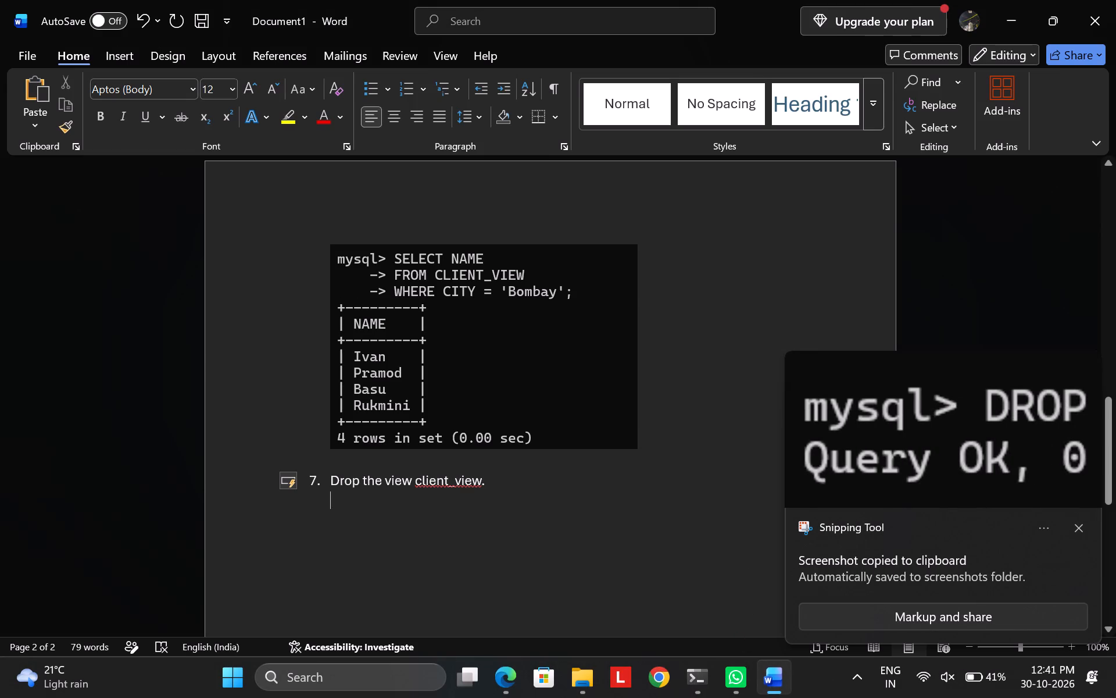
key("ctrl+v")
Add the page header "DBMS LAB assignment 7" to the document and return to the body text.
scroll(767, 446, "up", 3)
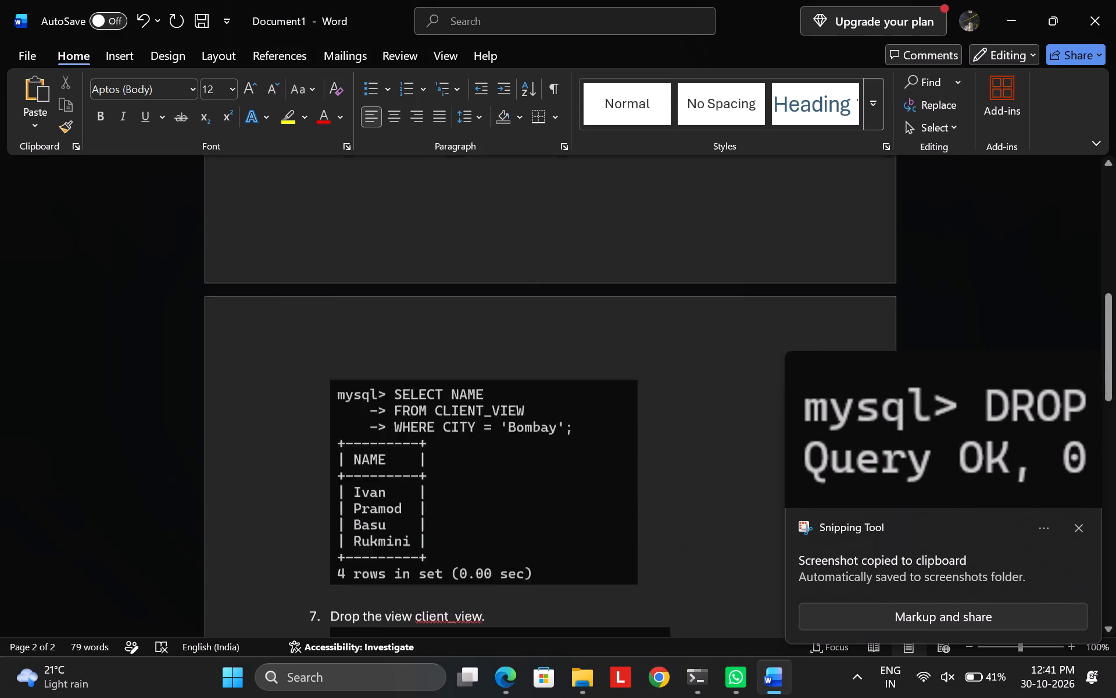
scroll(767, 446, "up", 5)
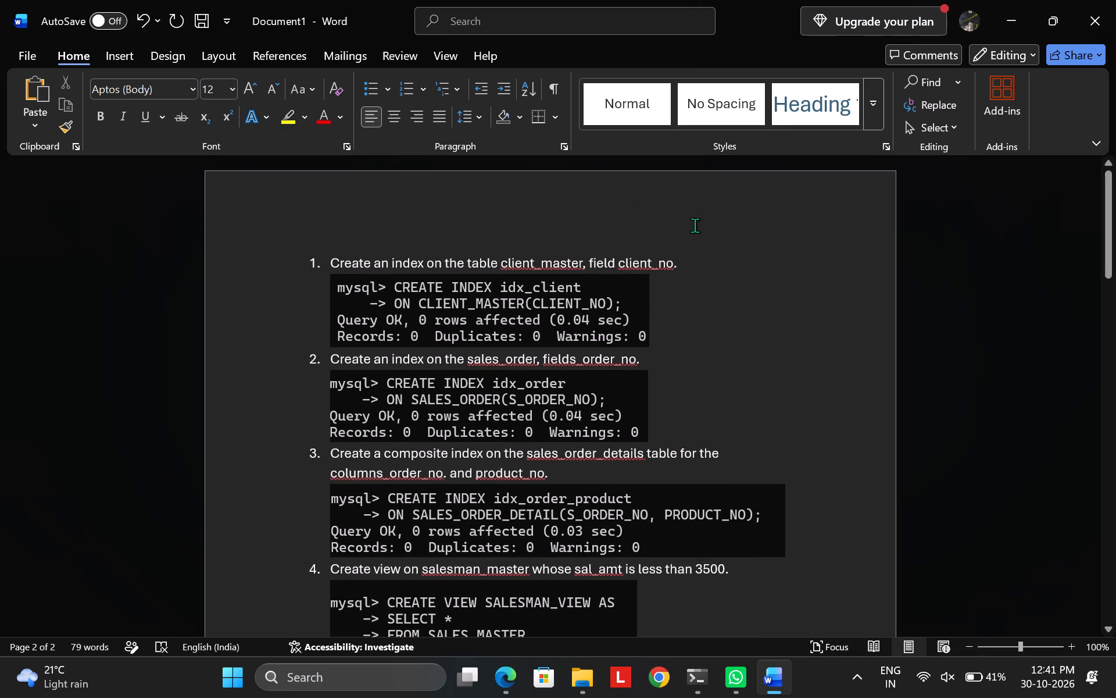
left_click(344, 200)
left_click(360, 210)
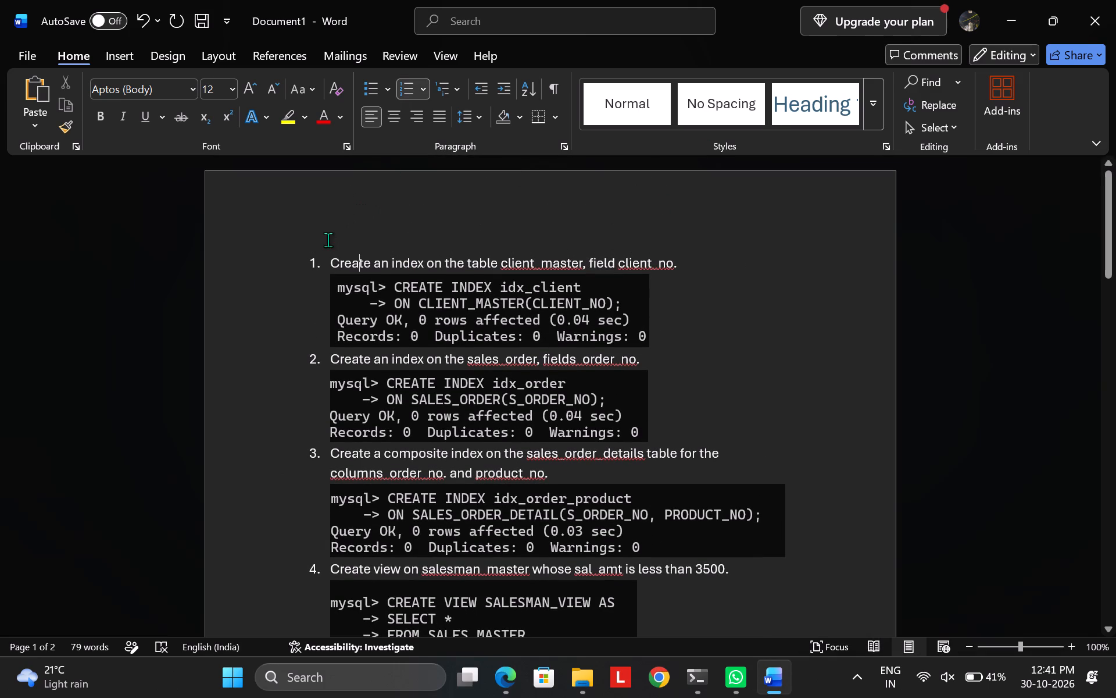
left_click(326, 244)
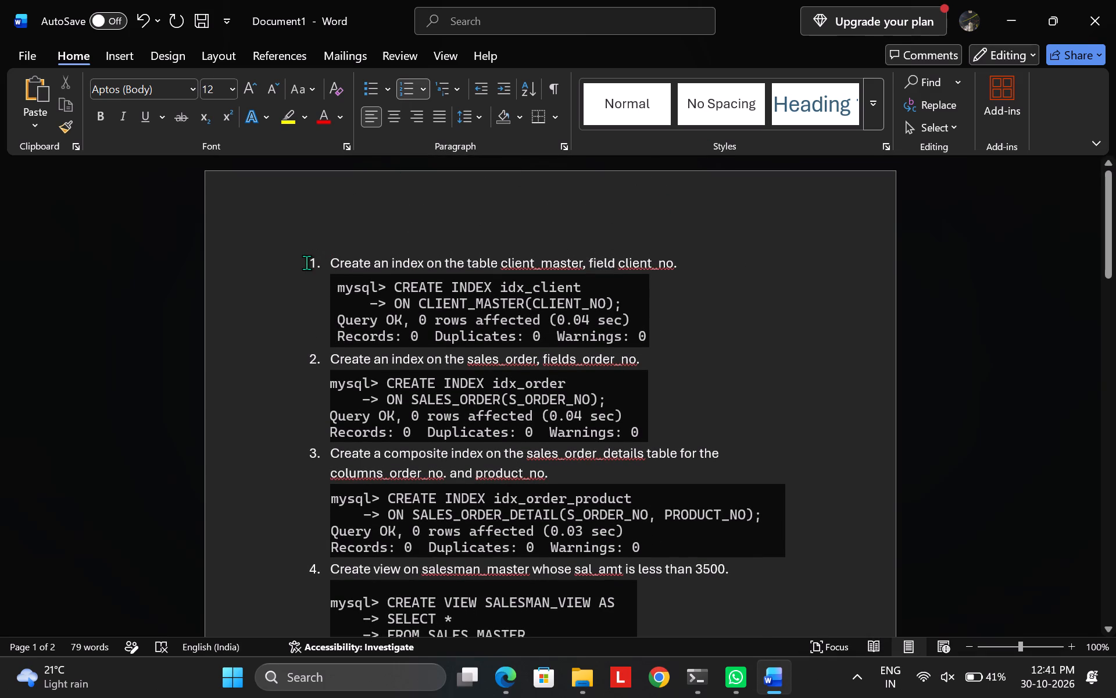
left_click(306, 262)
double_click(338, 212)
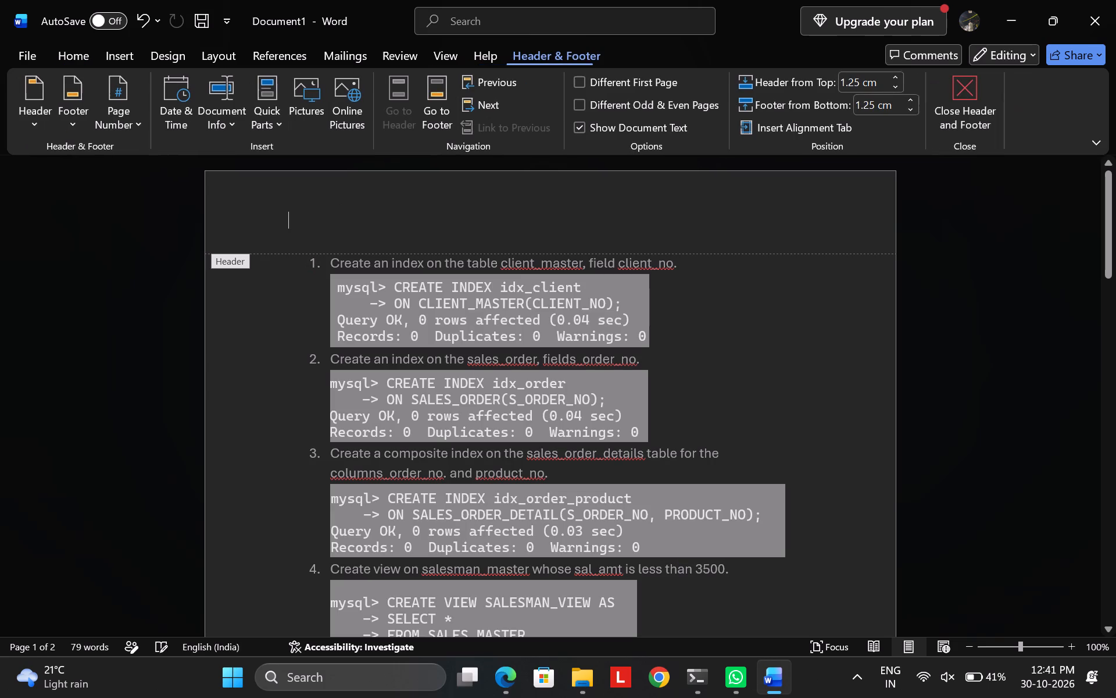
left_click(335, 232)
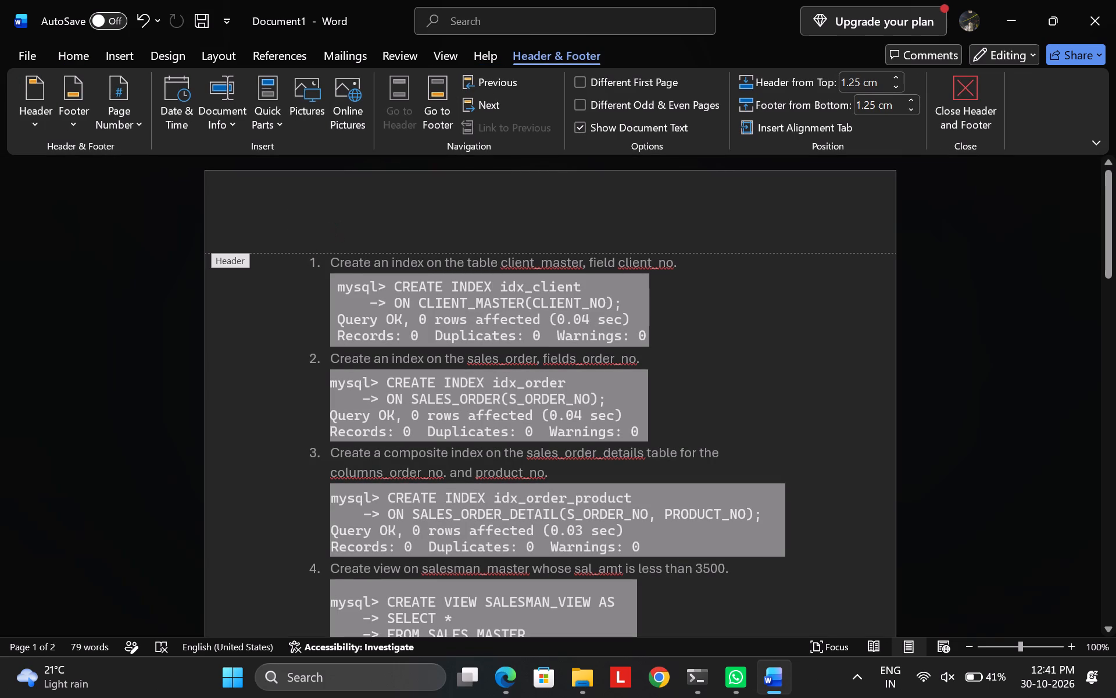
type("DBMS")
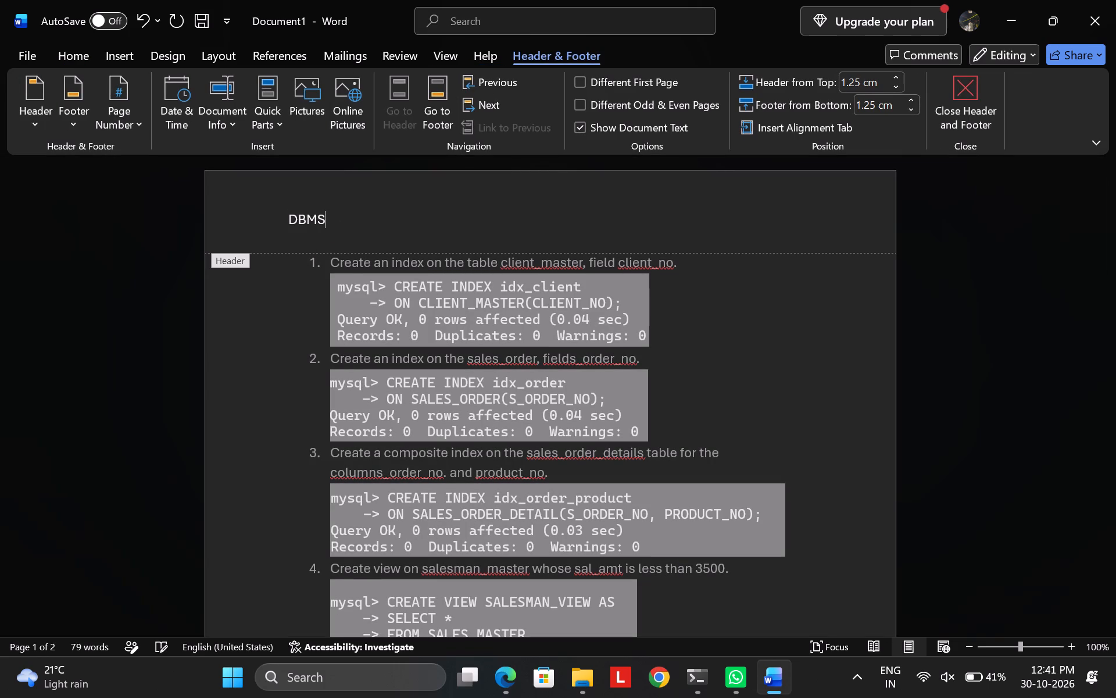
key("space")
type("LAB")
key("space")
type("assif")
key("BackSpace")
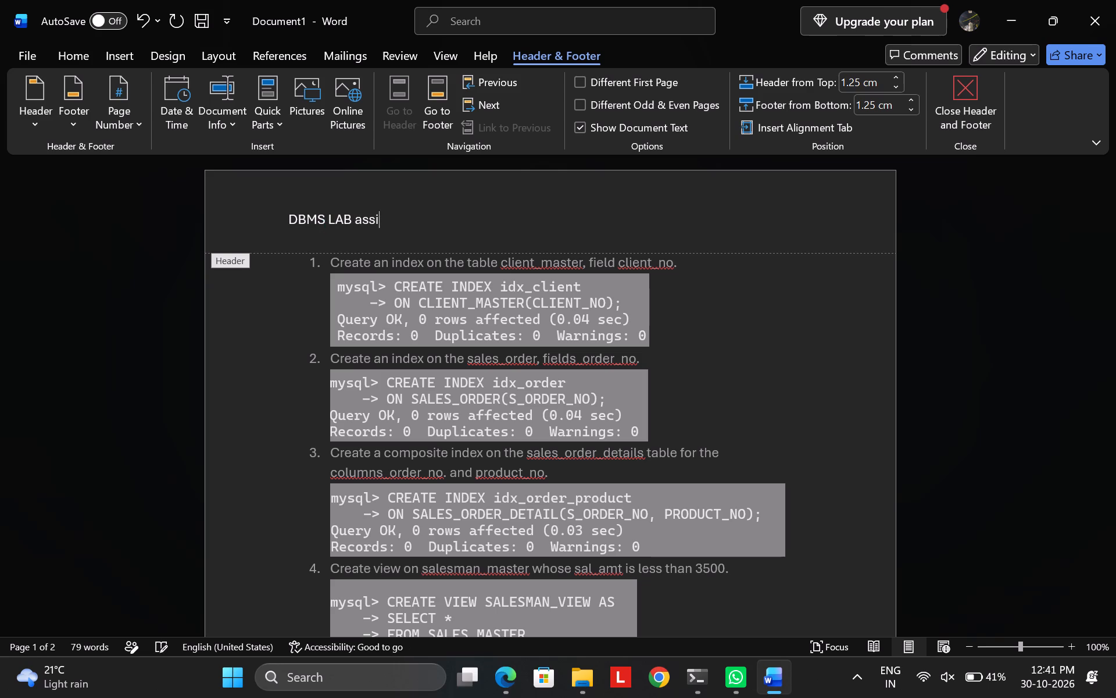
key("equal")
key("equal")
key("BackSpace")
key("BackSpace")
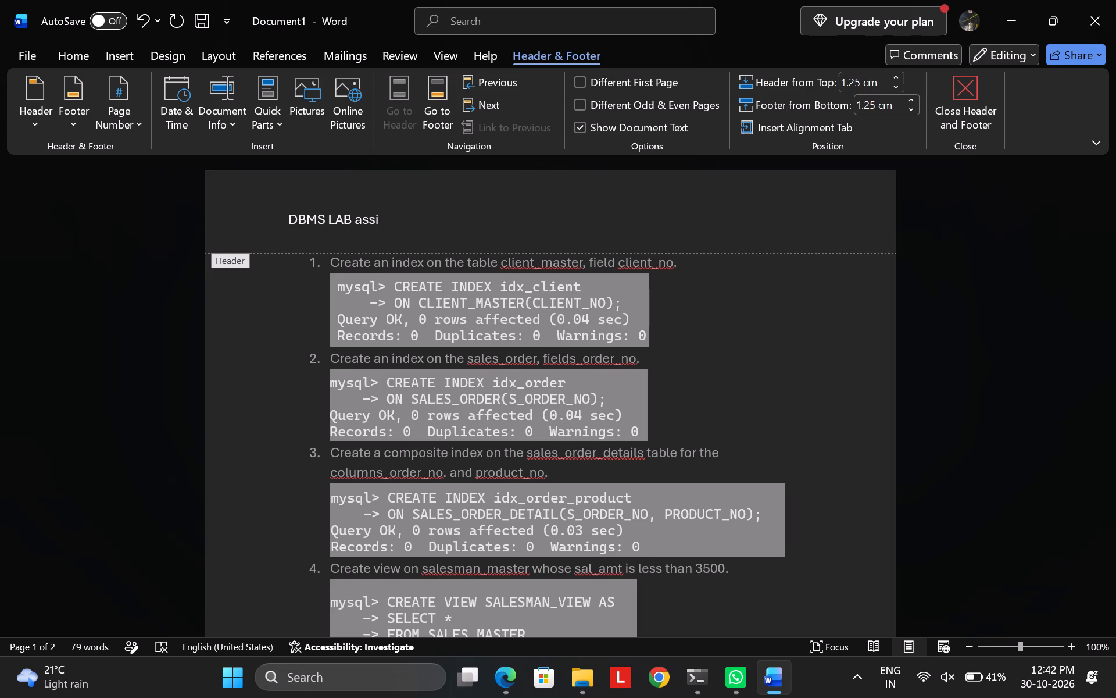
type("gnment")
key("space")
type("7")
left_click(734, 323)
left_click(207, 355)
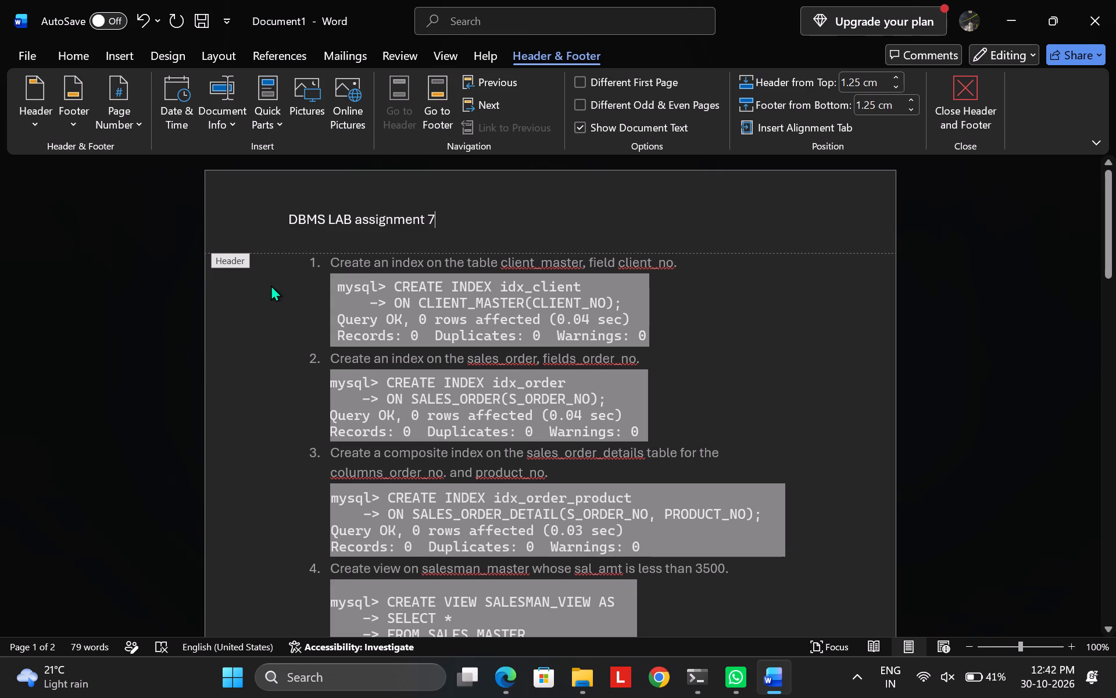
left_click(965, 82)
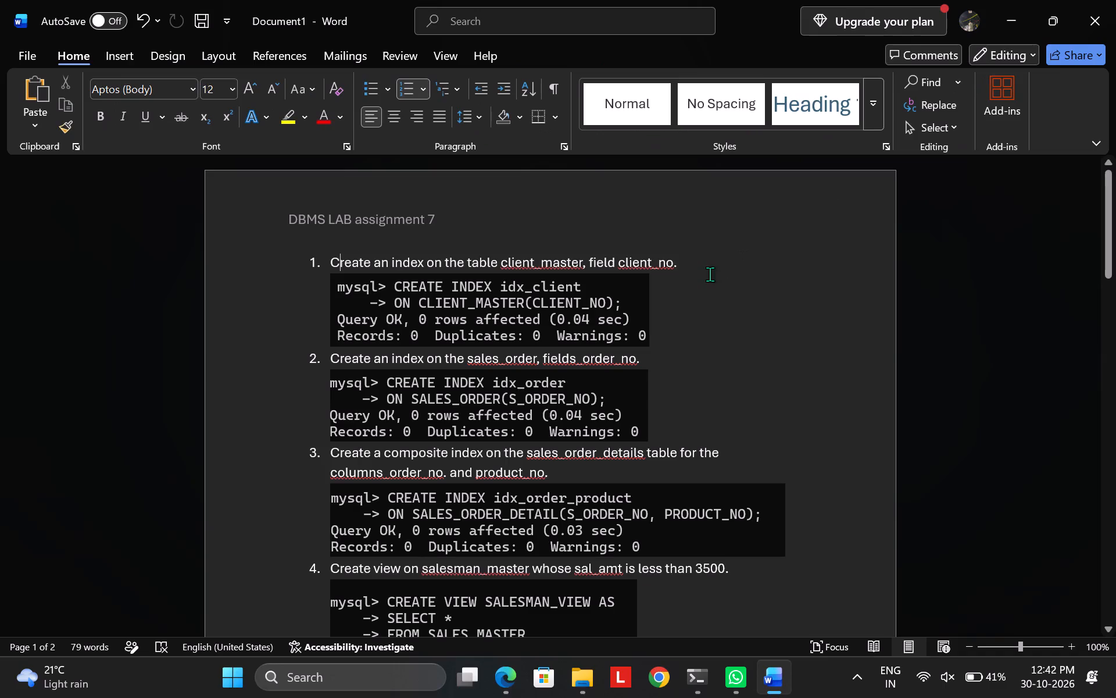
Start exporting the document as a PDF and choose the Downloads folder as its location.
left_click(31, 52)
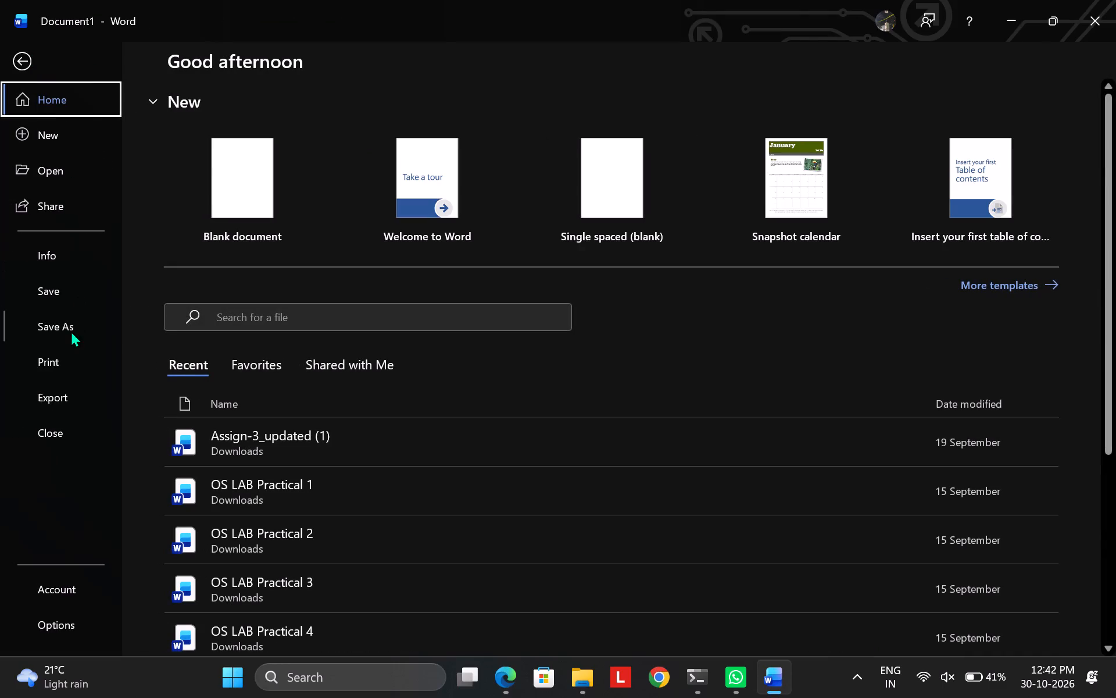
left_click(71, 331)
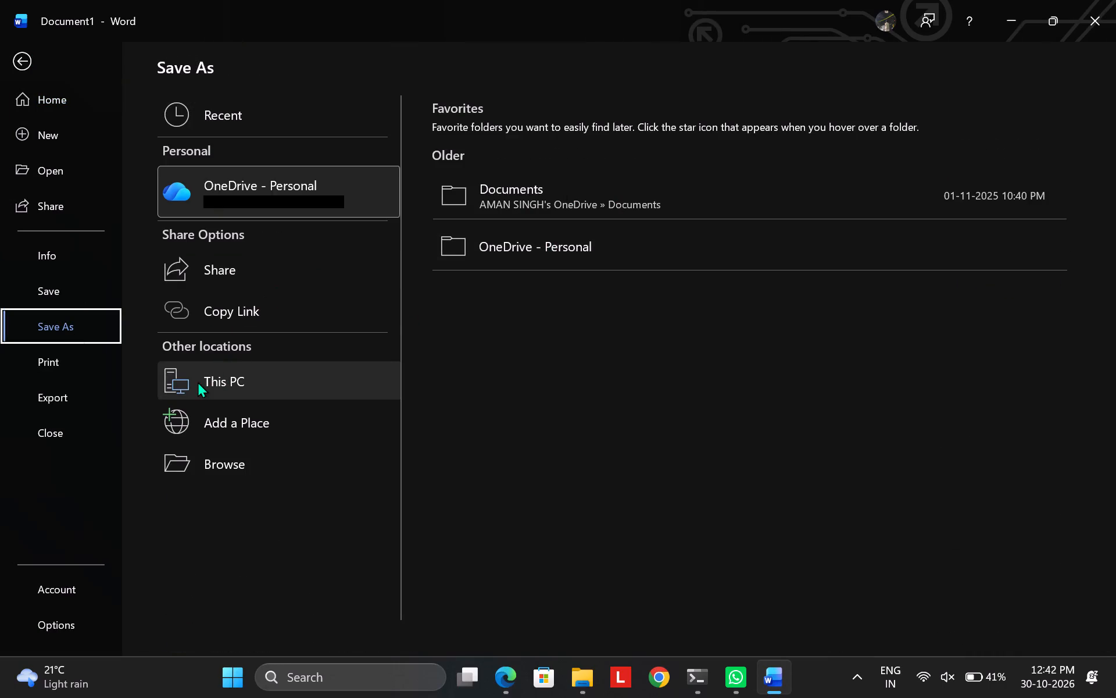
left_click(53, 398)
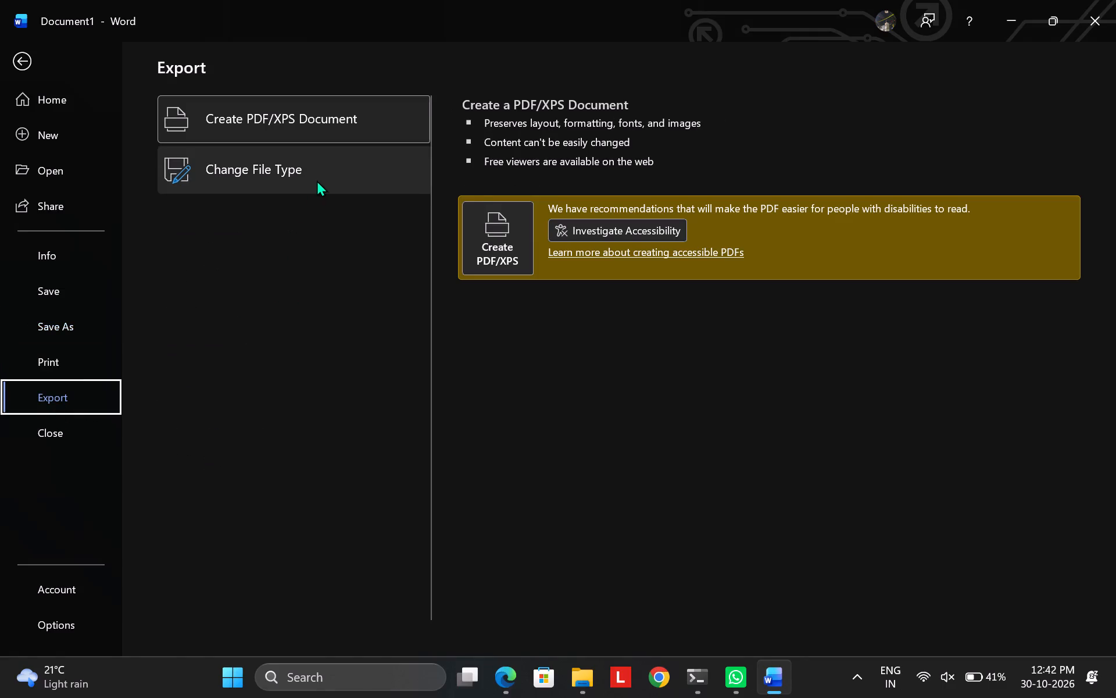
left_click(330, 120)
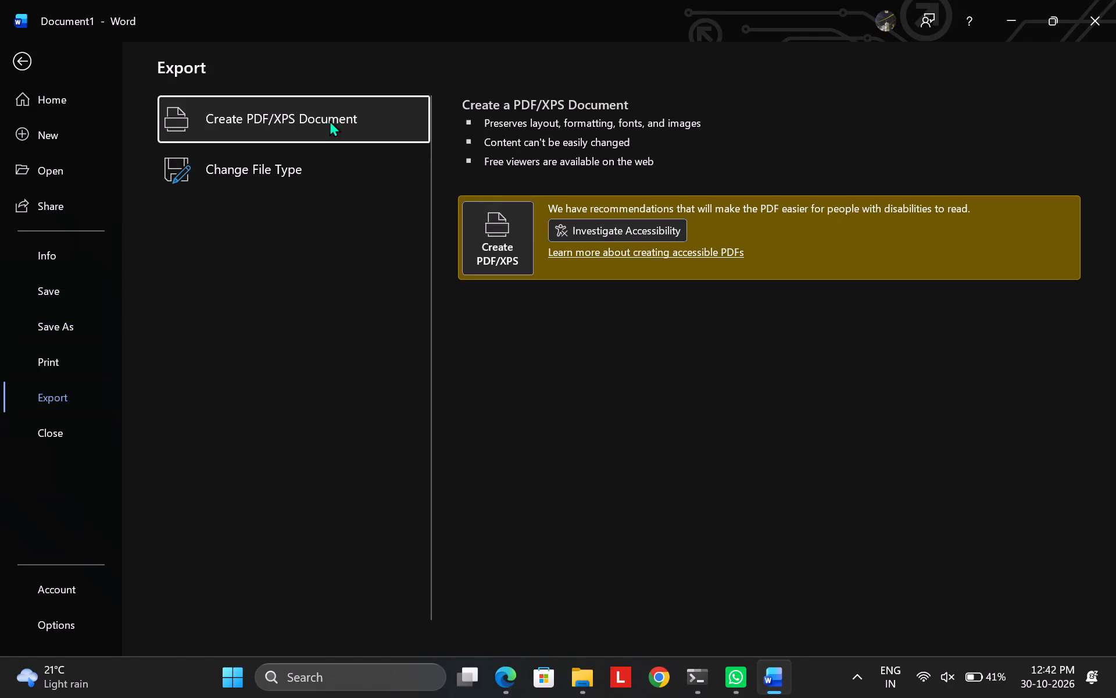
double_click(330, 120)
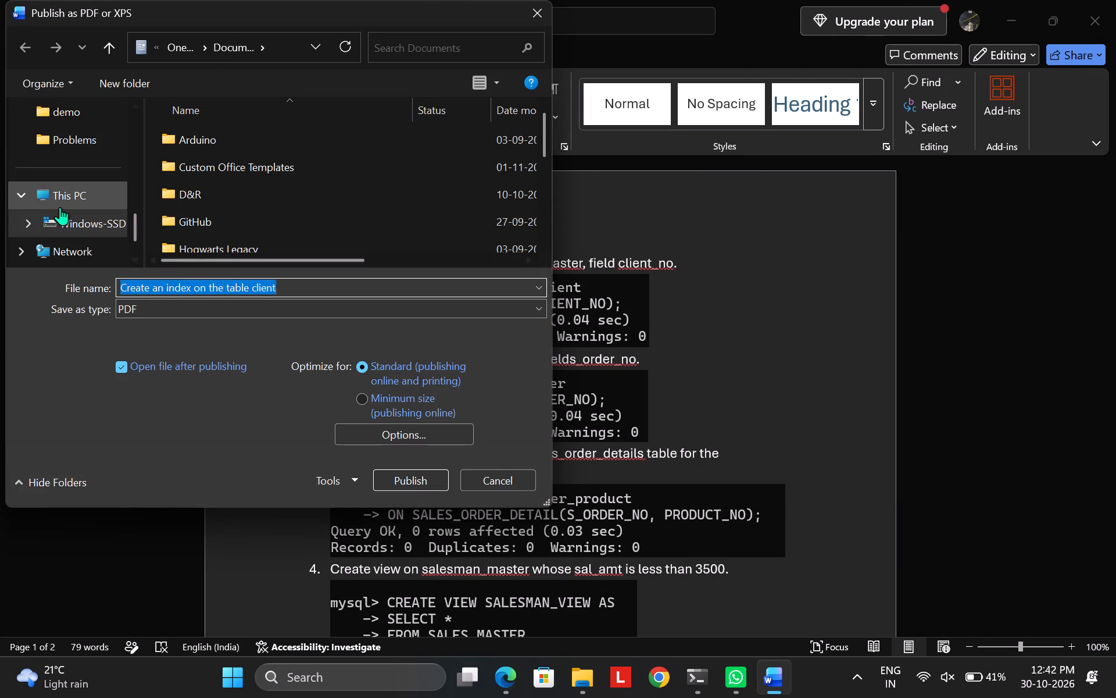
scroll(62, 145, "up", 1)
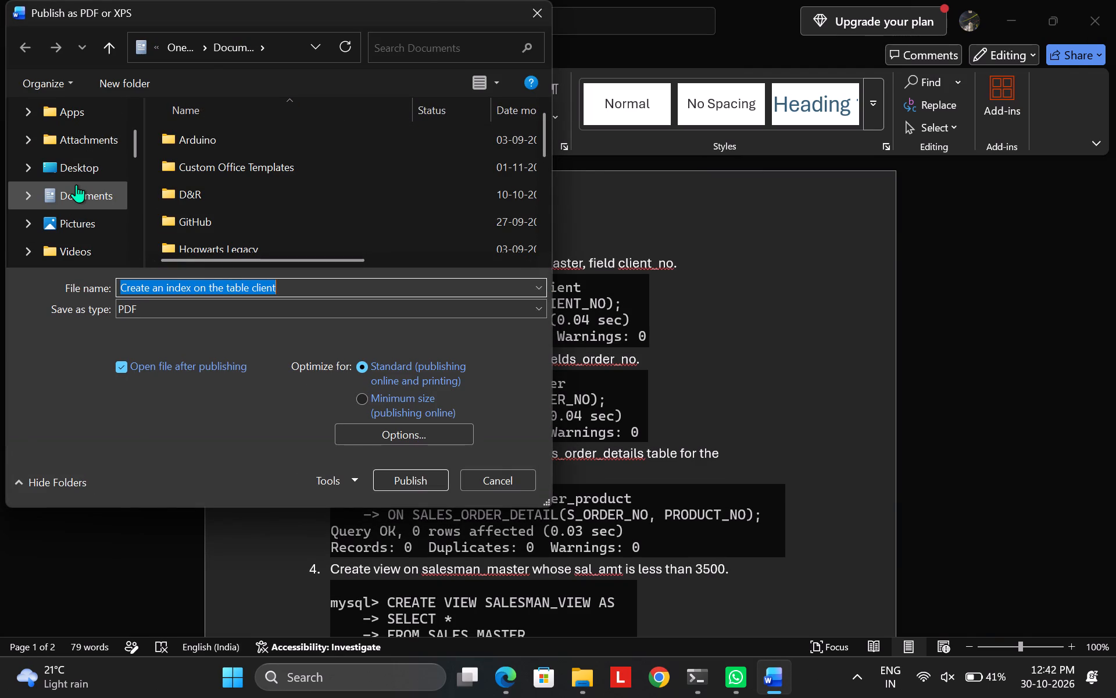
scroll(76, 190, "down", 2)
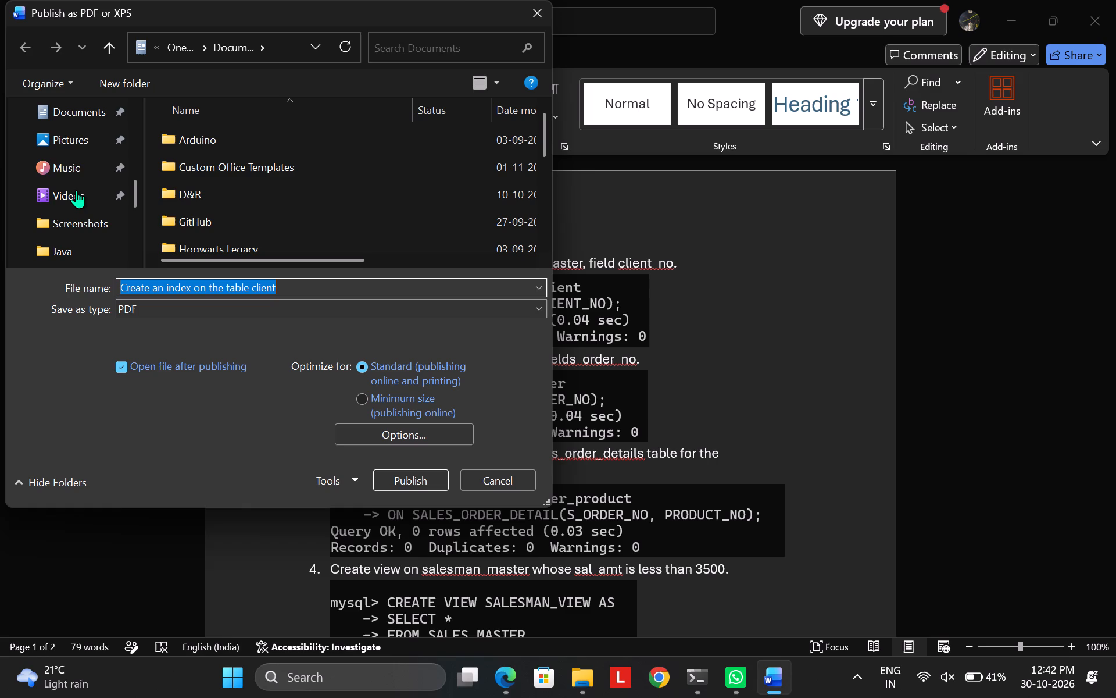
scroll(76, 147, "up", 1)
scroll(76, 191, "down", 1)
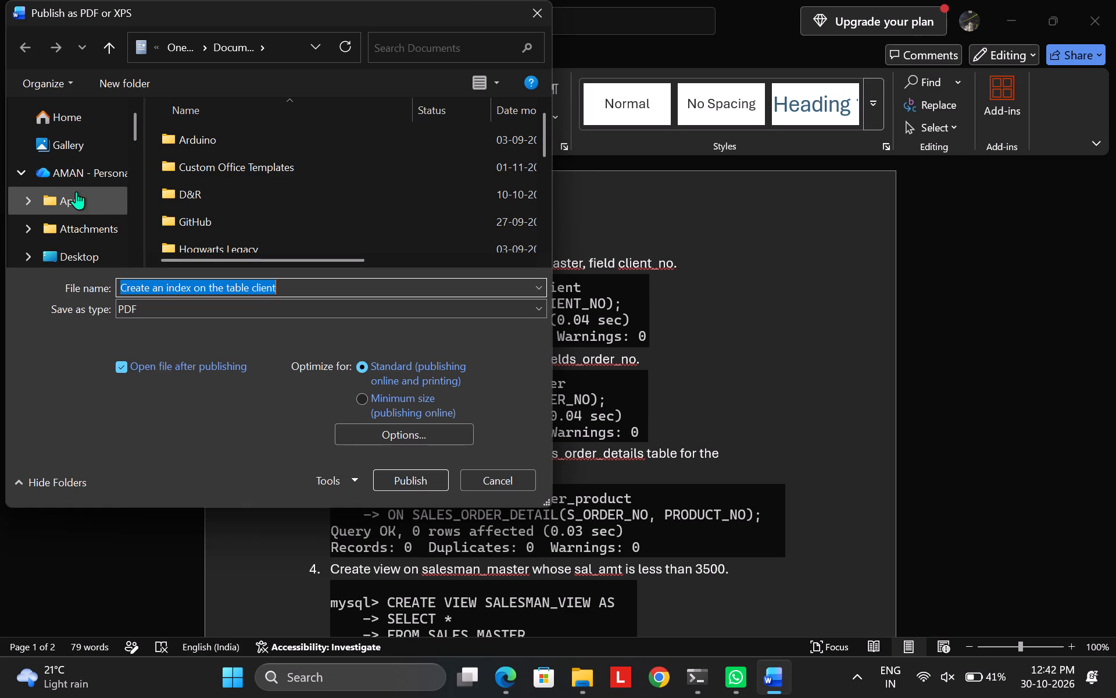
scroll(76, 191, "down", 2)
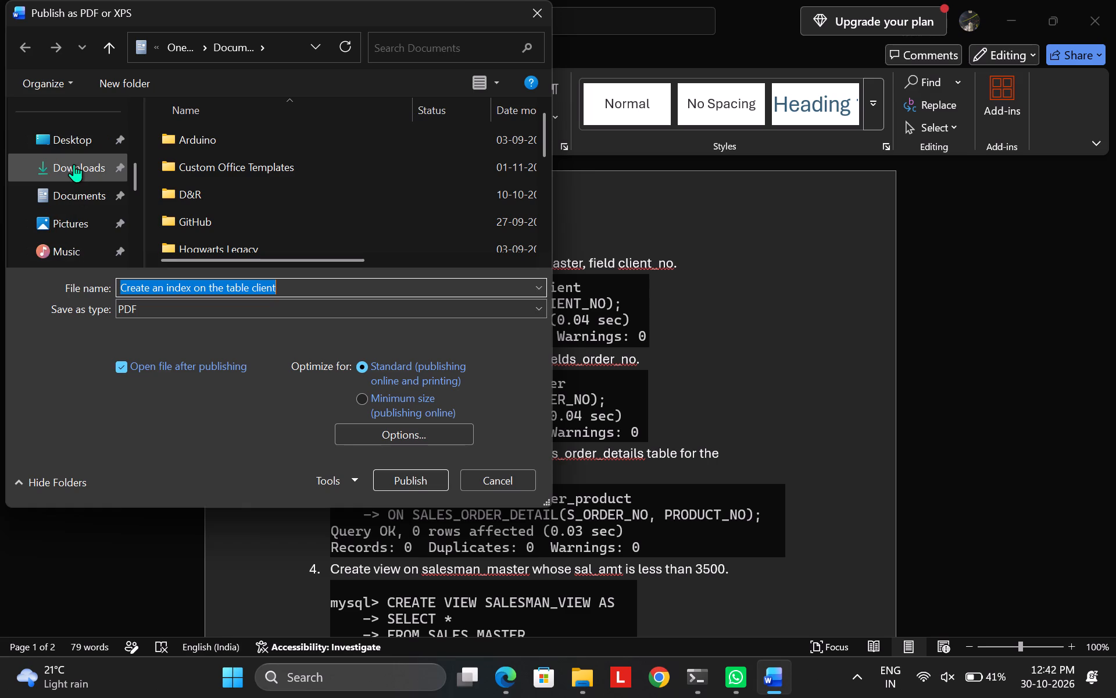
left_click(74, 164)
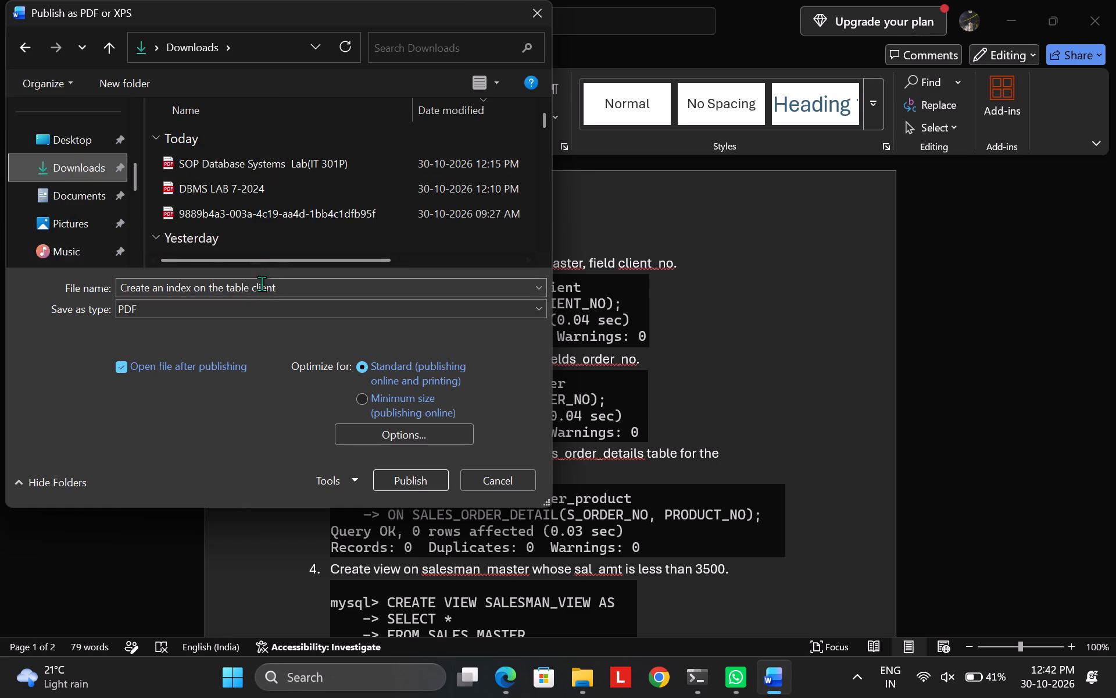
Name the PDF file "dbms assignment 7" and publish it.
left_click(298, 291)
left_click(298, 291)
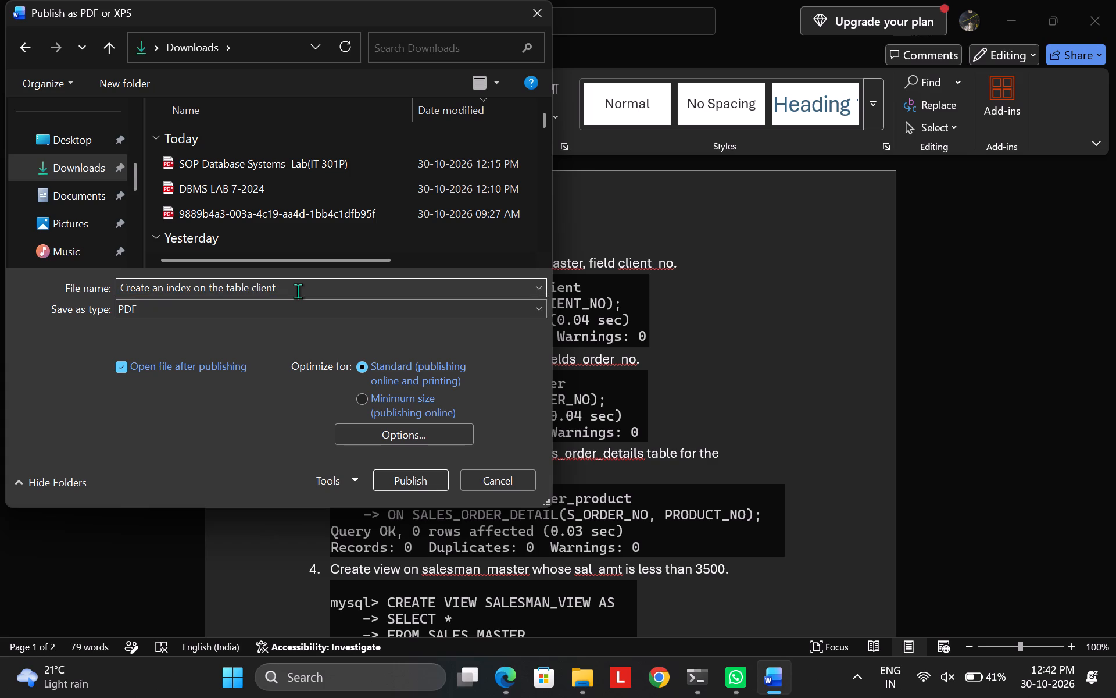
key("space")
key("BackSpace")
key("BackSpace")
key("BackSpace")
key("BackSpace")
key("BackSpace")
key("BackSpace")
key("BackSpace")
key("BackSpace")
key("BackSpace")
key("BackSpace")
key("BackSpace")
key("BackSpace")
key("BackSpace")
key("BackSpace")
key("BackSpace")
key("BackSpace")
key("BackSpace")
key("BackSpace")
key("BackSpace")
key("BackSpace")
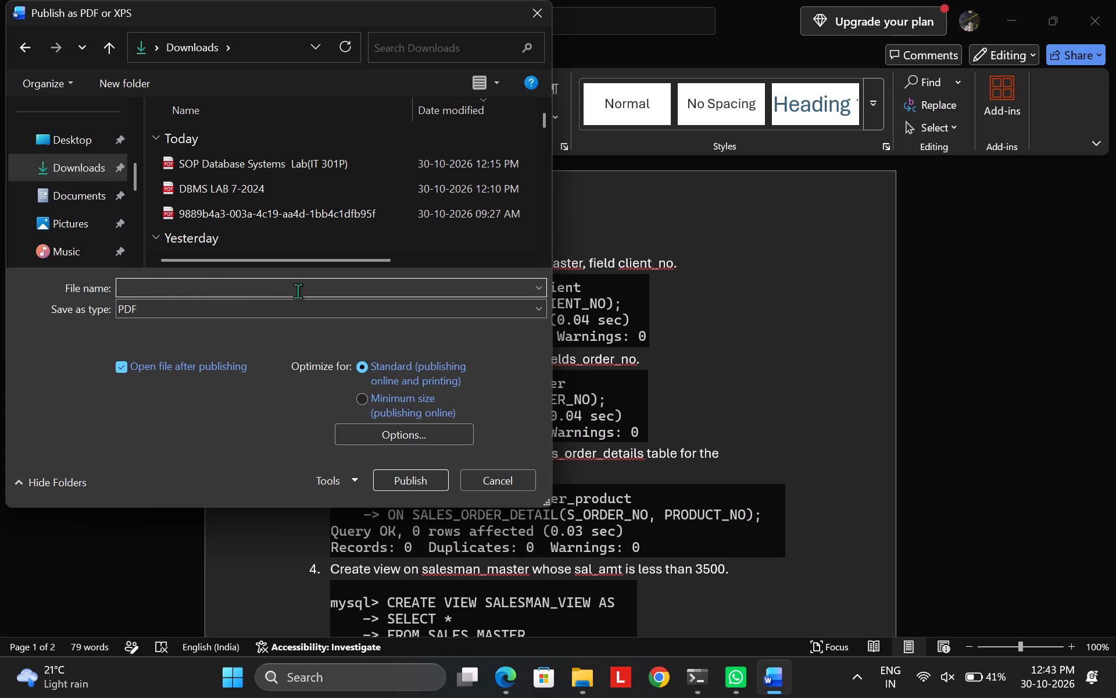
type("dm")
key("BackSpace")
type("bms")
key("space")
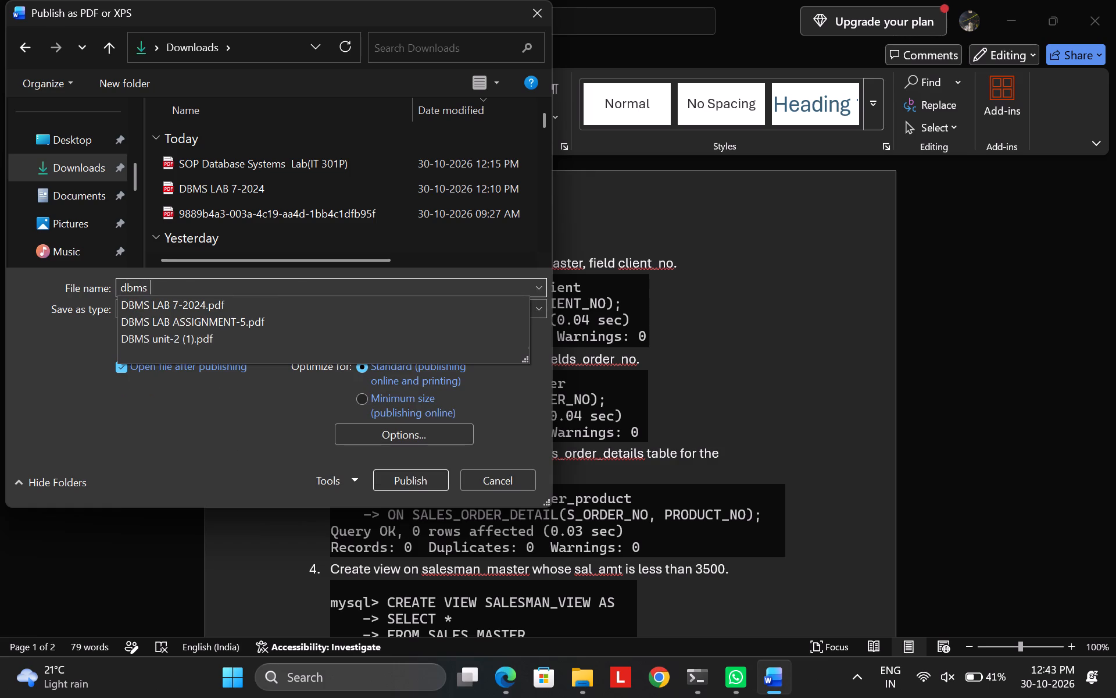
type("assignment")
key("space")
key("7")
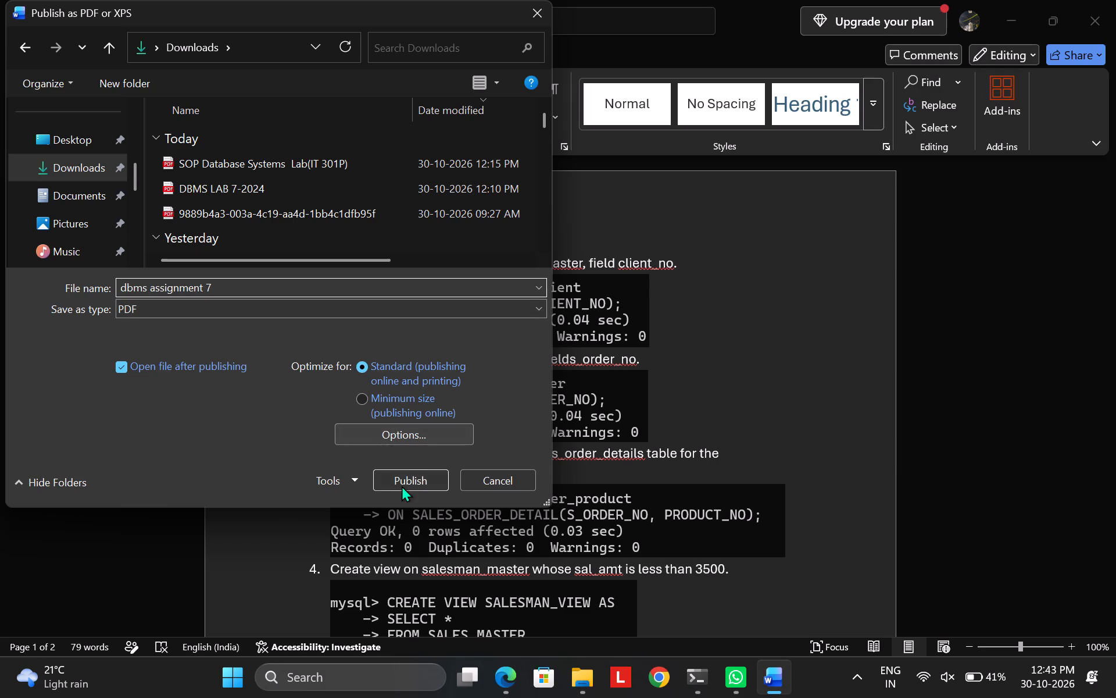
left_click(420, 479)
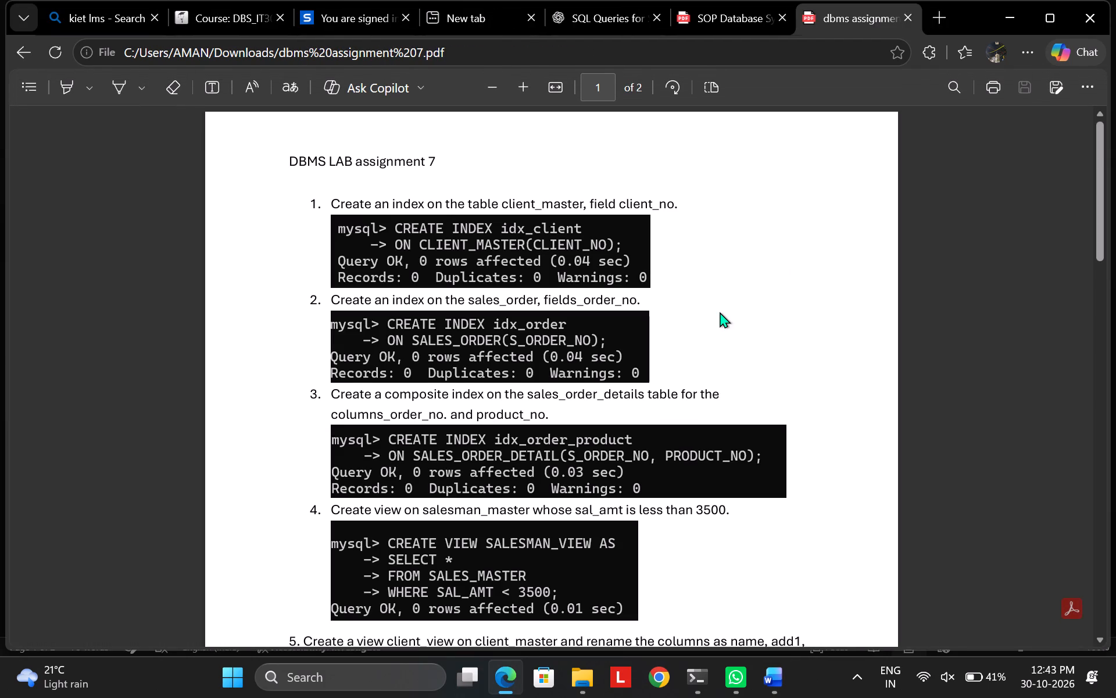
Look through the published PDF to check the questions and their screenshots.
scroll(720, 312, "down", 8)
scroll(720, 312, "up", 3)
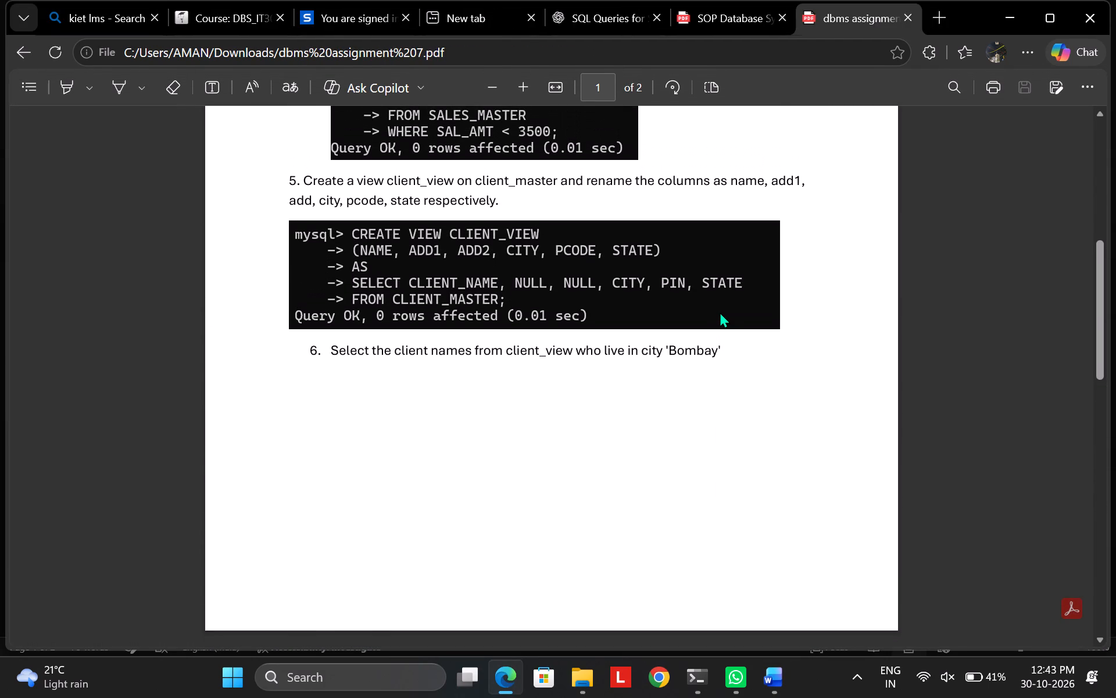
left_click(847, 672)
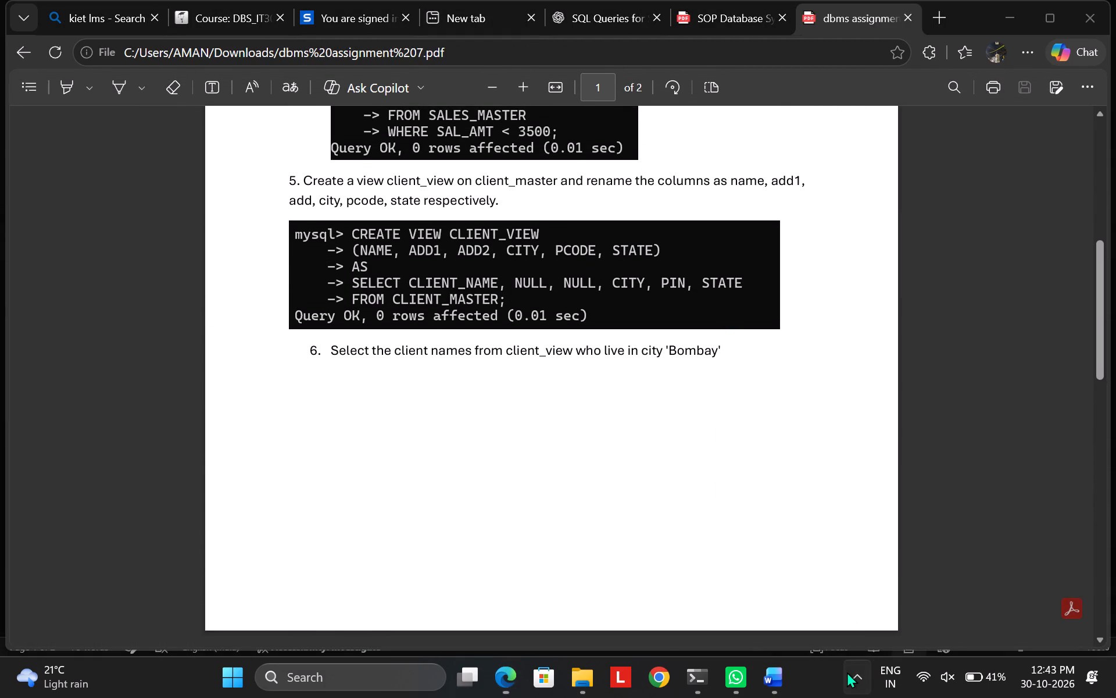